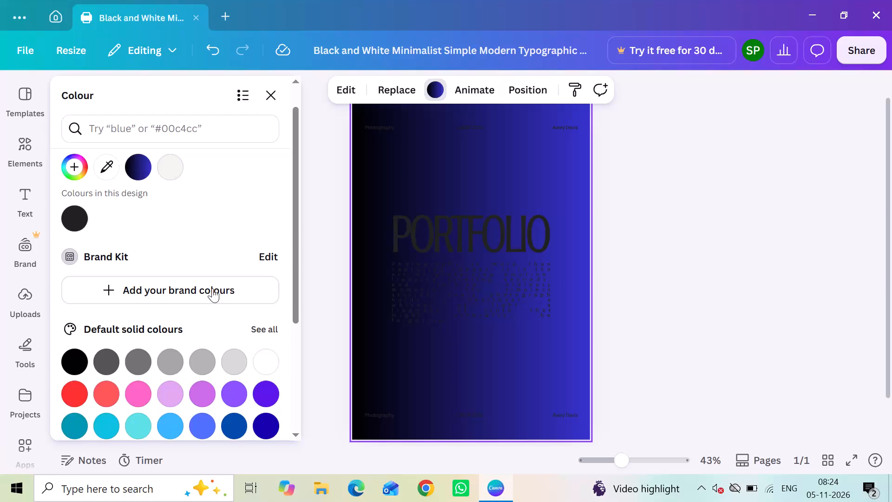
Change the poster's background from the gradient to the default solid dark grey.
{"action": "left_click", "coordinate": [111, 359]}
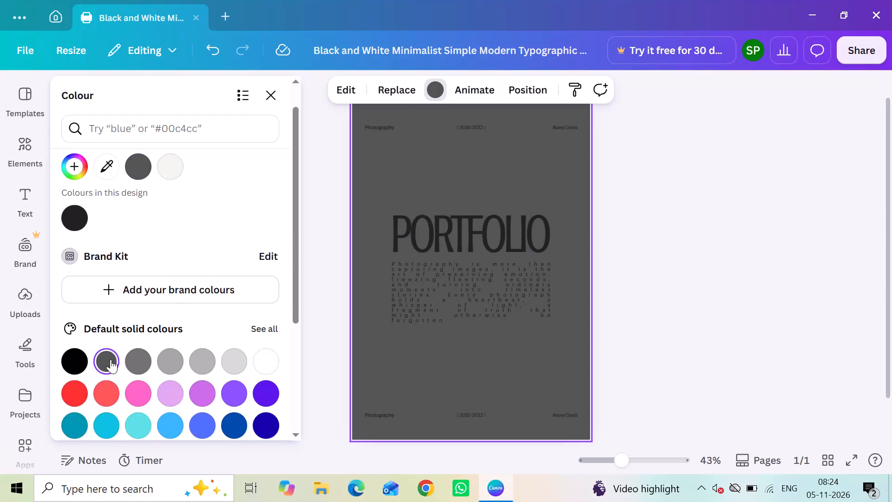
Delete all the template's text, including the PORTFOLIO title, the photography paragraph and the small header and footer labels.
{"action": "left_click", "coordinate": [393, 257]}
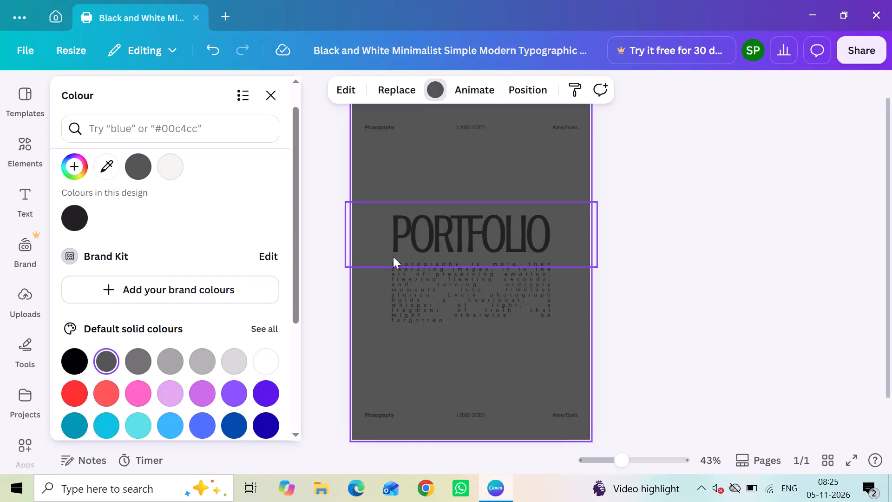
{"action": "left_click", "coordinate": [495, 169]}
{"action": "left_click_drag", "start_coordinate": [331, 100], "coordinate": [495, 169]}
{"action": "left_click_drag", "start_coordinate": [495, 169], "coordinate": [394, 139]}
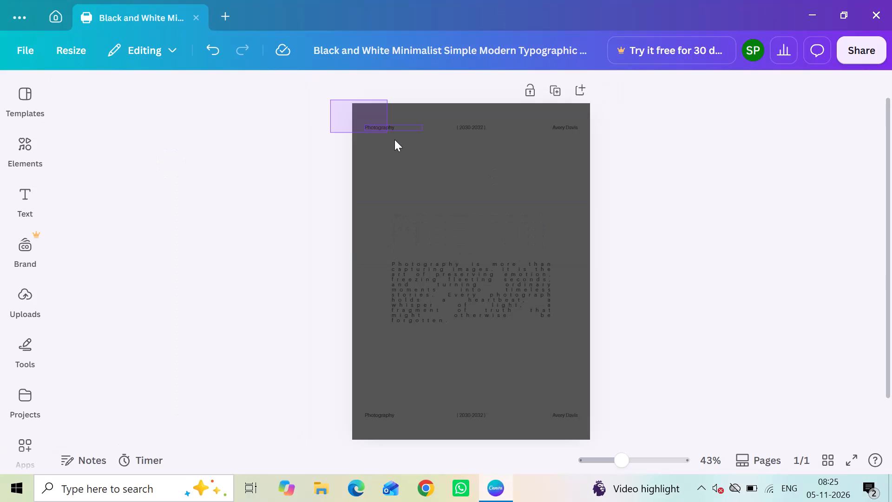
{"action": "left_click_drag", "start_coordinate": [394, 139], "coordinate": [664, 501]}
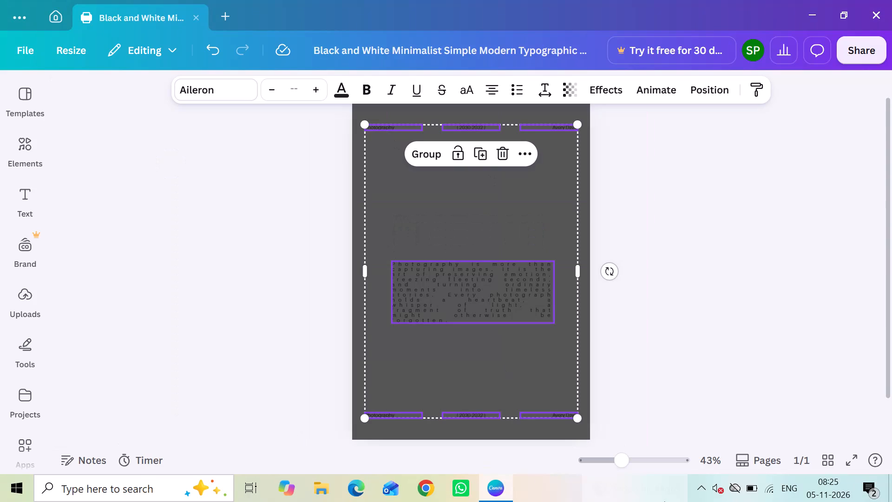
{"action": "left_click", "coordinate": [503, 155]}
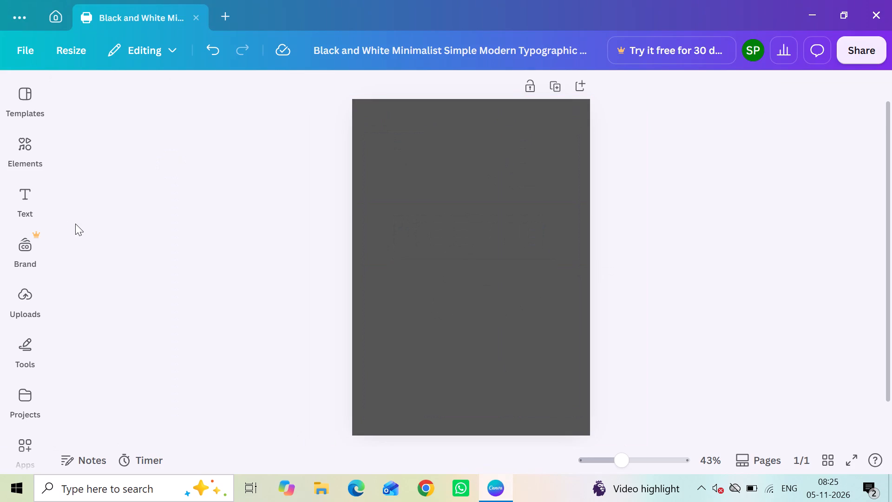
Add a heading to the empty page with the text BIRTHDAY.
{"action": "left_click", "coordinate": [28, 204]}
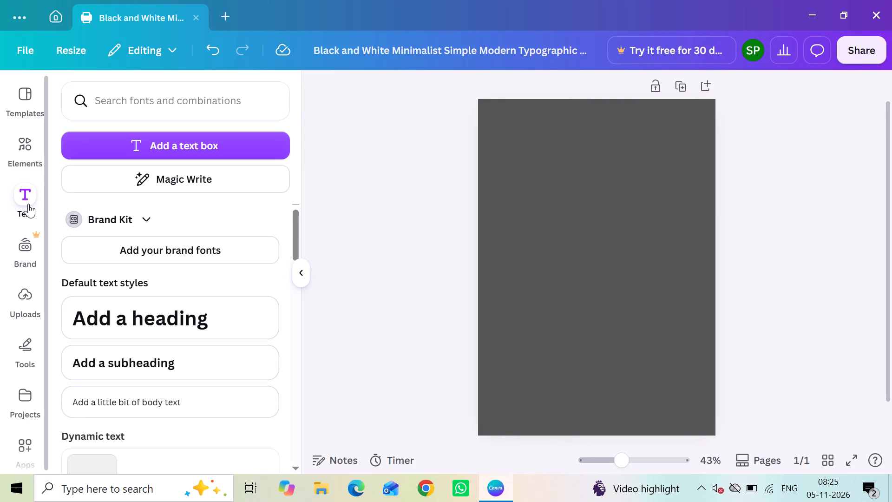
{"action": "left_click", "coordinate": [140, 325]}
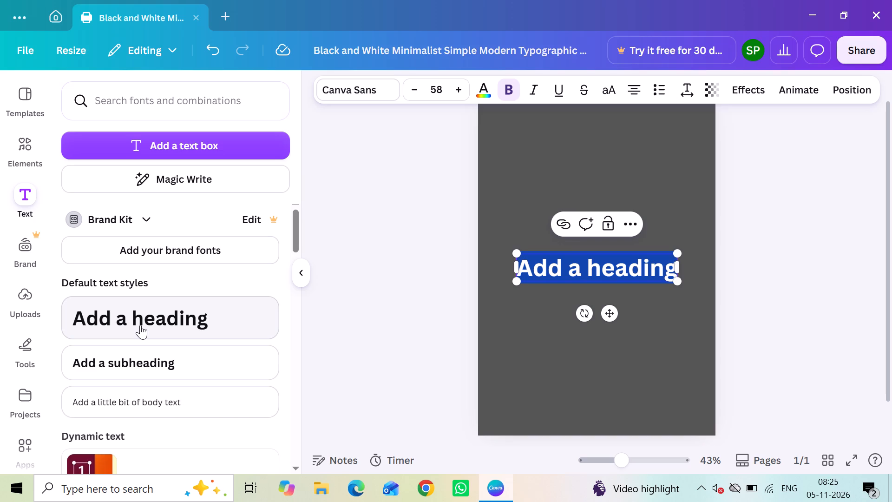
{"action": "type", "text": "bb"}
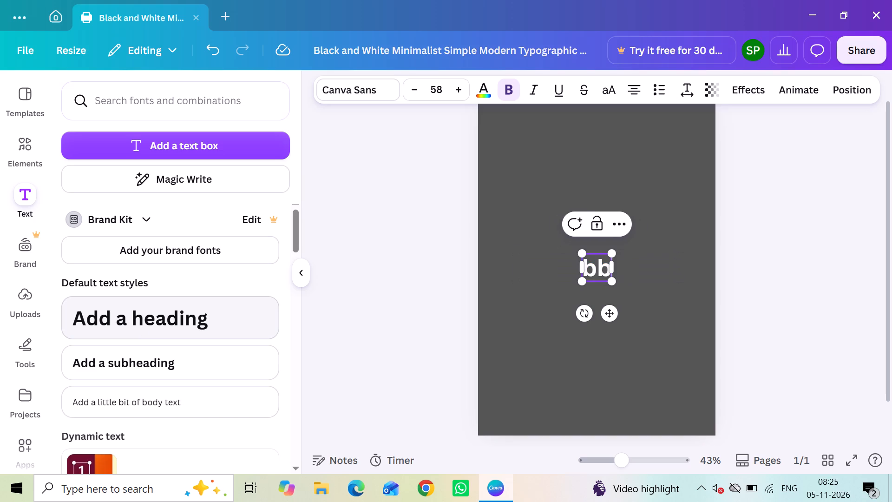
{"action": "key", "text": "BackSpace"}
{"action": "key", "text": "BackSpace"}
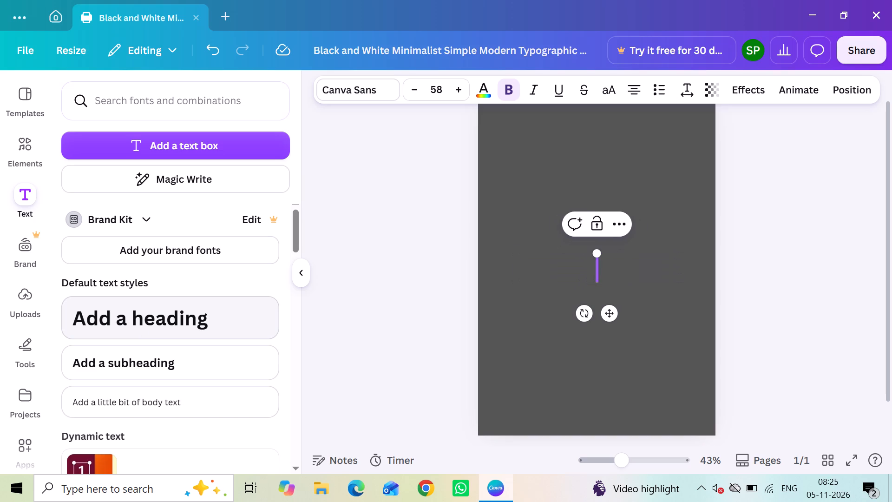
{"action": "type", "text": "IRT"}
{"action": "type", "text": "HDAY"}
{"action": "key", "text": "space"}
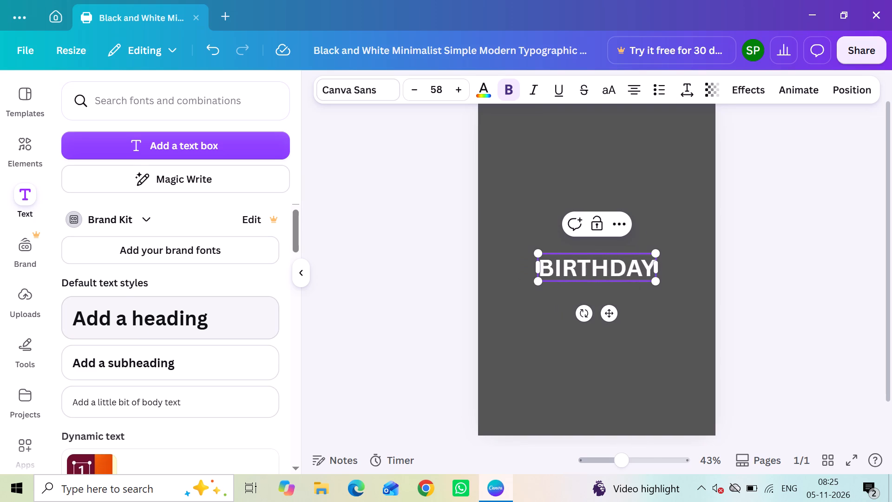
{"action": "key", "text": "space"}
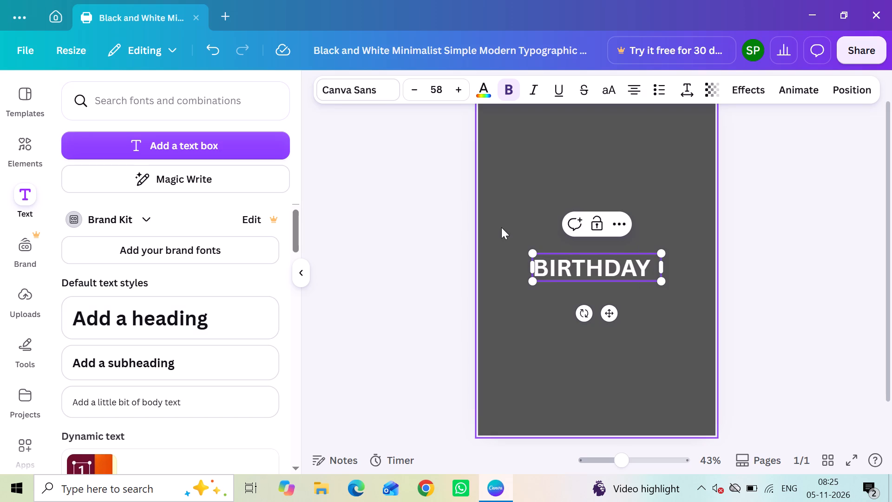
Insert the word HAPPY before BIRTHDAY in the heading so it reads HAPPY BIRTHDAY.
{"action": "left_click", "coordinate": [552, 264]}
{"action": "key", "text": "Menu"}
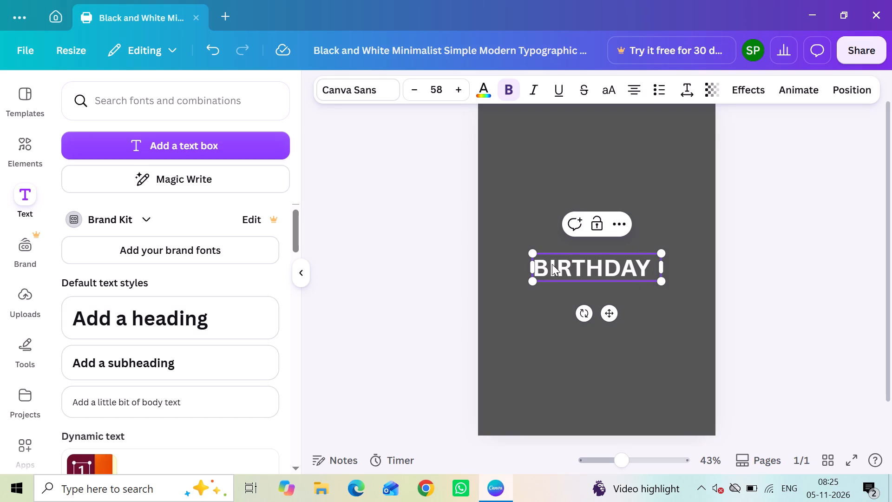
{"action": "key", "text": "Left"}
{"action": "key", "text": "Left"}
{"action": "key", "text": "Left"}
{"action": "key", "text": "Left"}
{"action": "key", "text": "Left"}
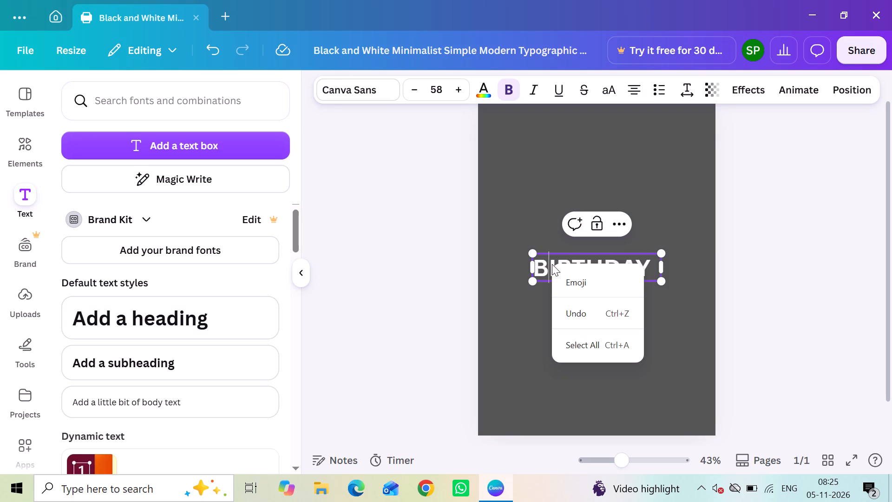
{"action": "key", "text": "Left"}
{"action": "key", "text": "Left"}
{"action": "left_click", "coordinate": [552, 264]}
{"action": "key", "text": "Left"}
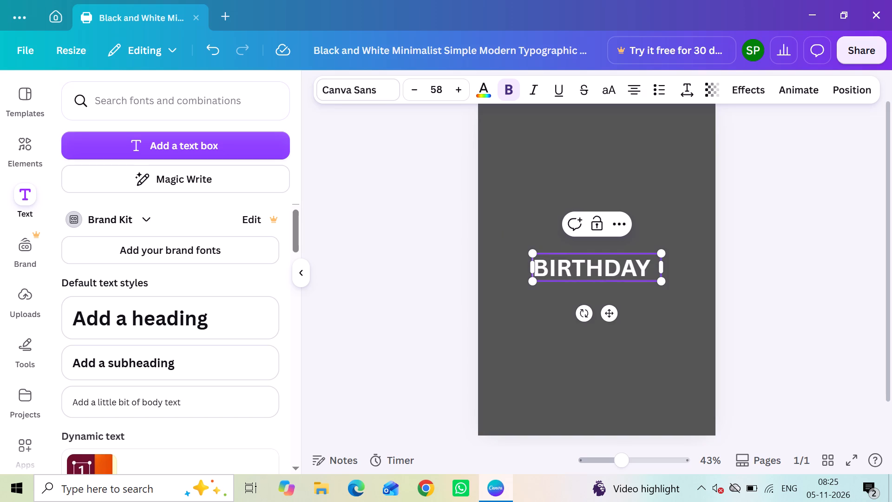
{"action": "key", "text": "Left"}
{"action": "key", "text": "Left"}
{"action": "key", "text": "Left"}
{"action": "type", "text": "HAPPY"}
{"action": "key", "text": "space"}
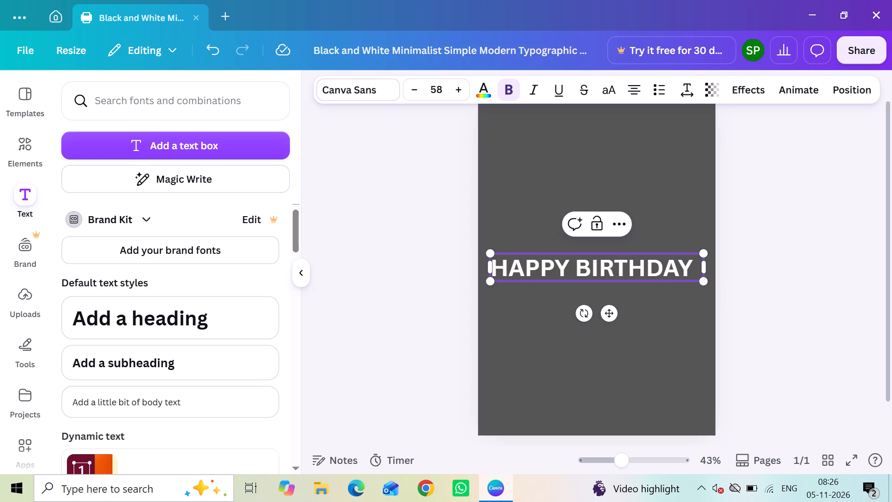
Set the HAPPY BIRTHDAY heading's font to Brittany.
{"action": "left_click_drag", "start_coordinate": [623, 268], "coordinate": [636, 210]}
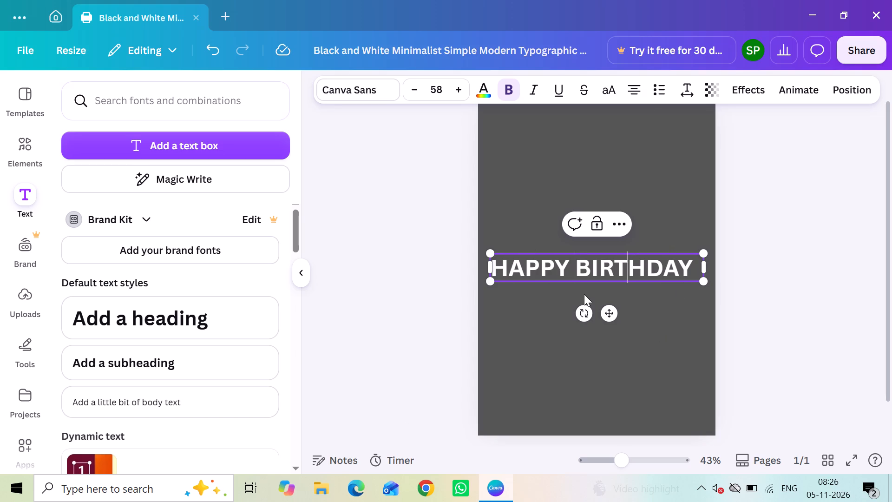
{"action": "left_click", "coordinate": [708, 91]}
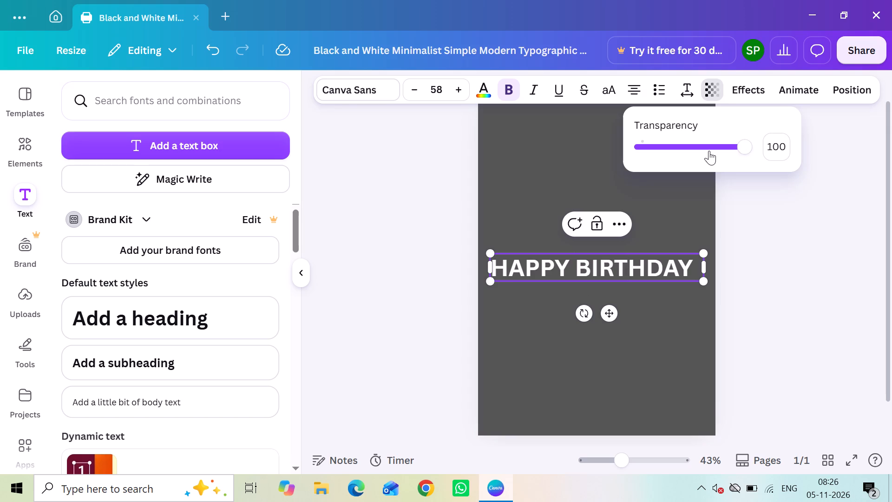
{"action": "left_click", "coordinate": [345, 91]}
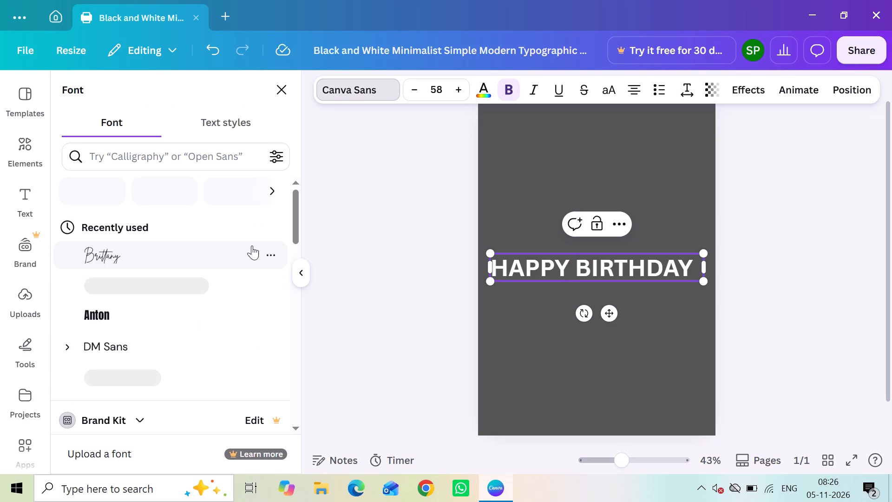
{"action": "scroll", "coordinate": [252, 245], "scroll_direction": "up", "scroll_amount": 1}
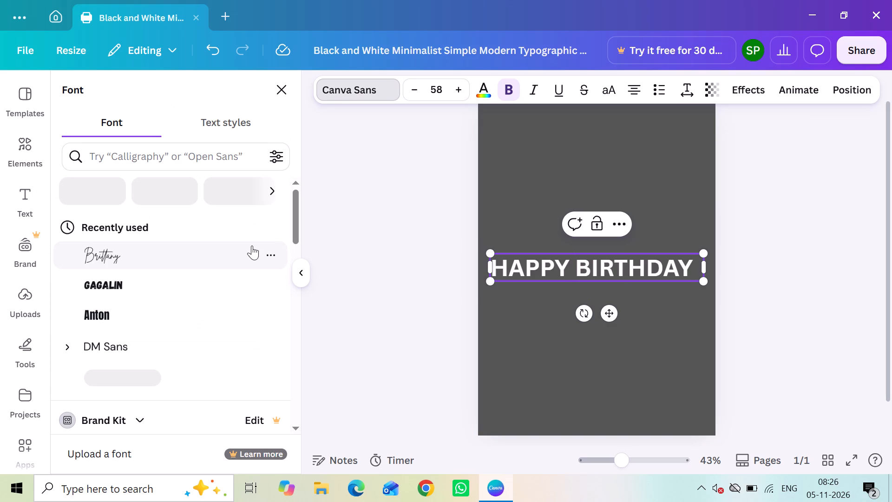
{"action": "scroll", "coordinate": [252, 245], "scroll_direction": "up", "scroll_amount": 1}
{"action": "left_click", "coordinate": [212, 245]}
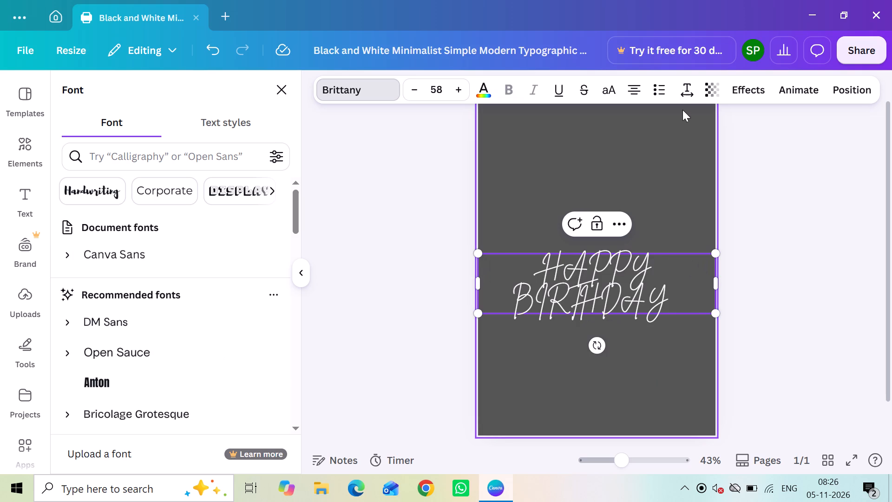
Switch to the desktop and launch Kuro.
{"action": "left_click", "coordinate": [815, 23]}
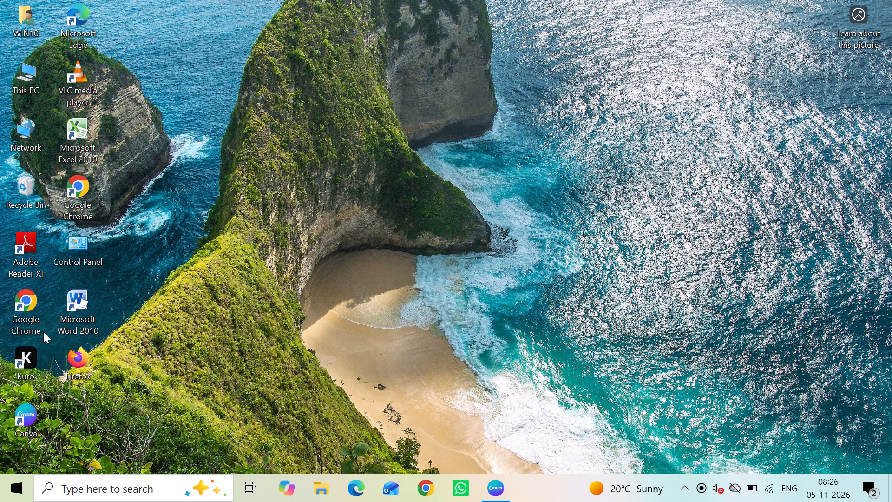
{"action": "left_click", "coordinate": [42, 364]}
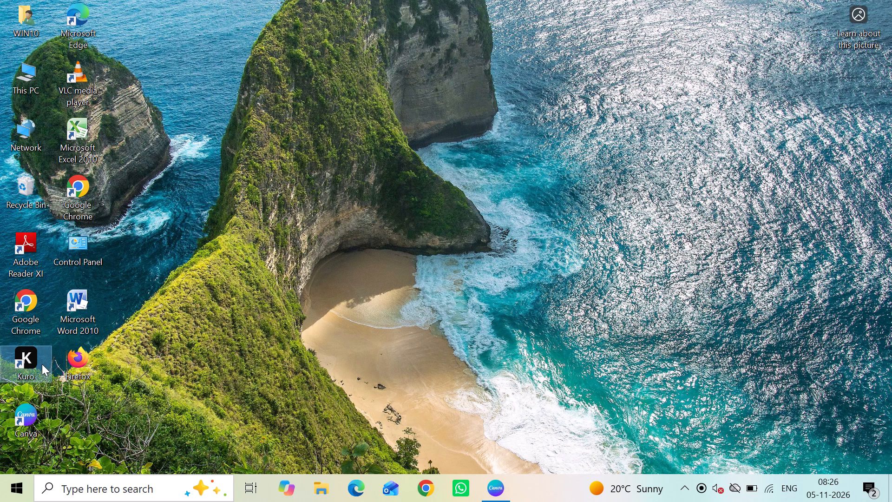
{"action": "key", "text": "Return"}
{"action": "key", "text": "Return"}
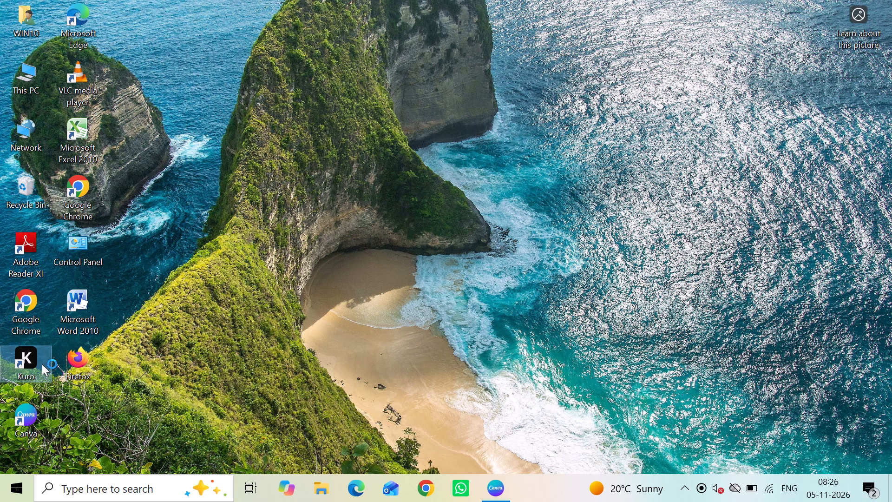
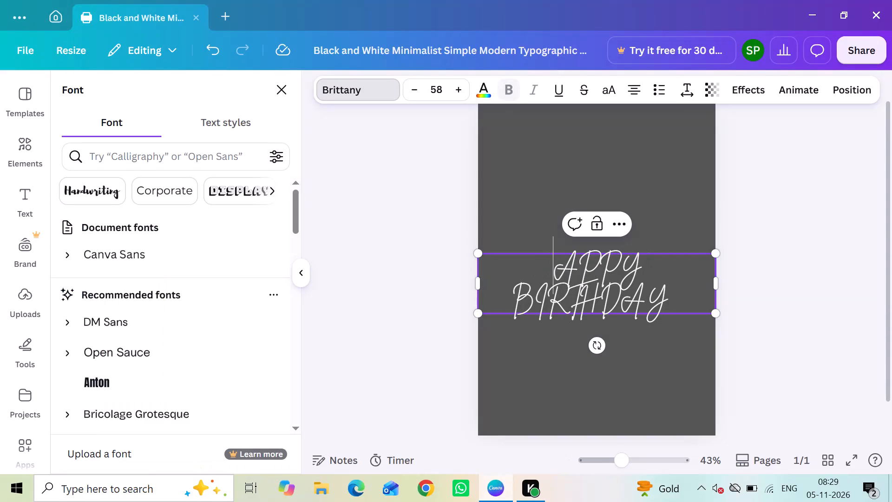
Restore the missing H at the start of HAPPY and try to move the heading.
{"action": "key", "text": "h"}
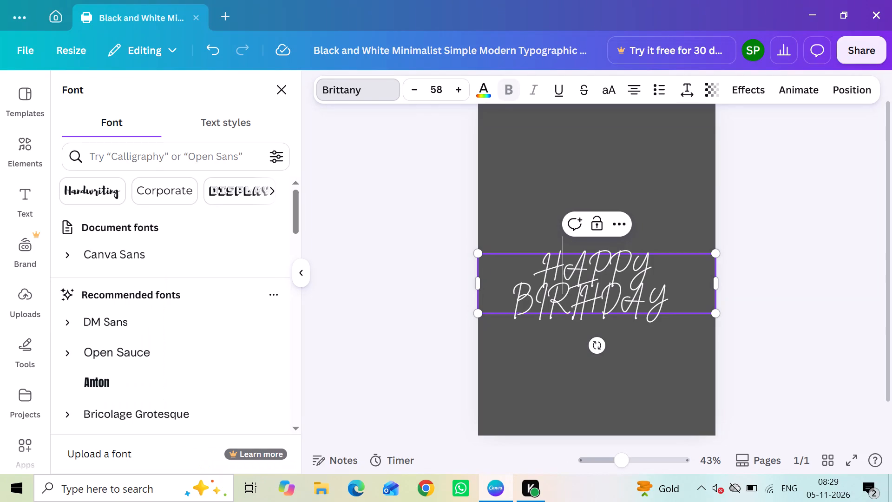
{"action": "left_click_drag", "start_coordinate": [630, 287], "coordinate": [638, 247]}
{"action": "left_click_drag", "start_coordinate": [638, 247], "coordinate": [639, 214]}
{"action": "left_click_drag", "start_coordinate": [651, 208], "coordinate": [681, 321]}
Clear the heading's text and re-enter it as HAPPY with BIRTHDAY on a second line, indented by three spaces.
{"action": "left_click", "coordinate": [681, 321]}
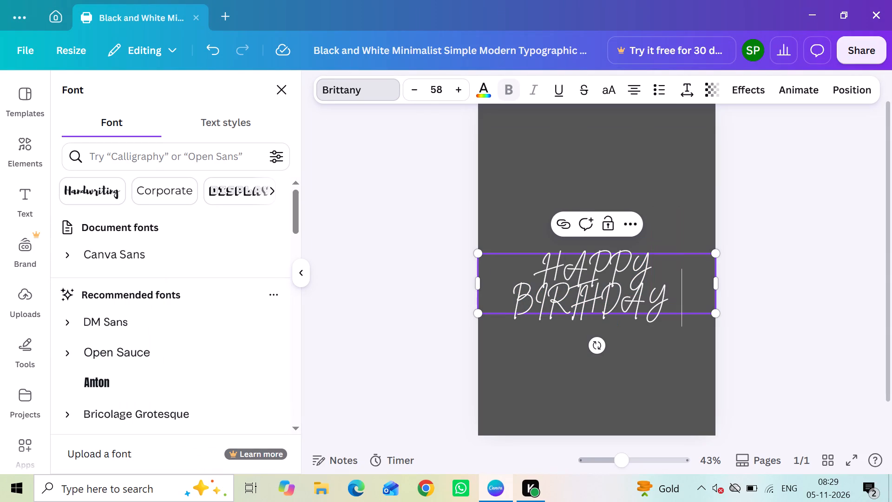
{"action": "key", "text": "BackSpace"}
{"action": "key", "text": "BackSpace"}
{"action": "key", "text": "BackSpace"}
{"action": "key", "text": "BackSpace"}
{"action": "key", "text": "BackSpace"}
{"action": "key", "text": "BackSpace"}
{"action": "key", "text": "BackSpace"}
{"action": "key", "text": "BackSpace"}
{"action": "key", "text": "BackSpace"}
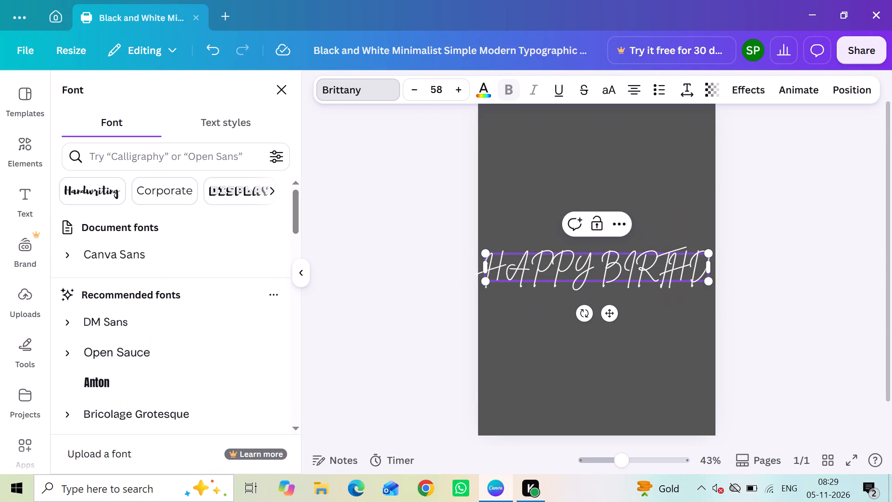
{"action": "key", "text": "BackSpace"}
{"action": "key", "text": "BackSpace"}
{"action": "key", "text": "BackSpace"}
{"action": "key", "text": "BackSpace"}
{"action": "key", "text": "BackSpace"}
{"action": "key", "text": "BackSpace"}
{"action": "key", "text": "BackSpace"}
{"action": "key", "text": "BackSpace"}
{"action": "key", "text": "BackSpace"}
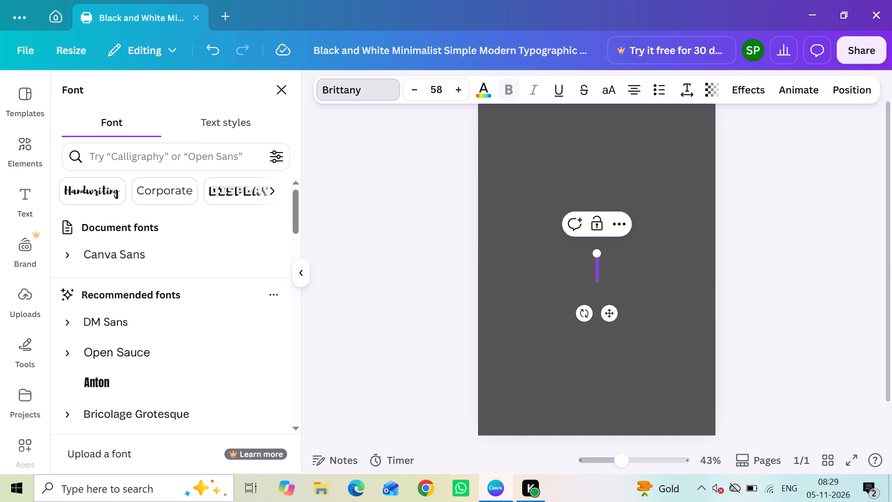
{"action": "type", "text": "HAO"}
{"action": "key", "text": "BackSpace"}
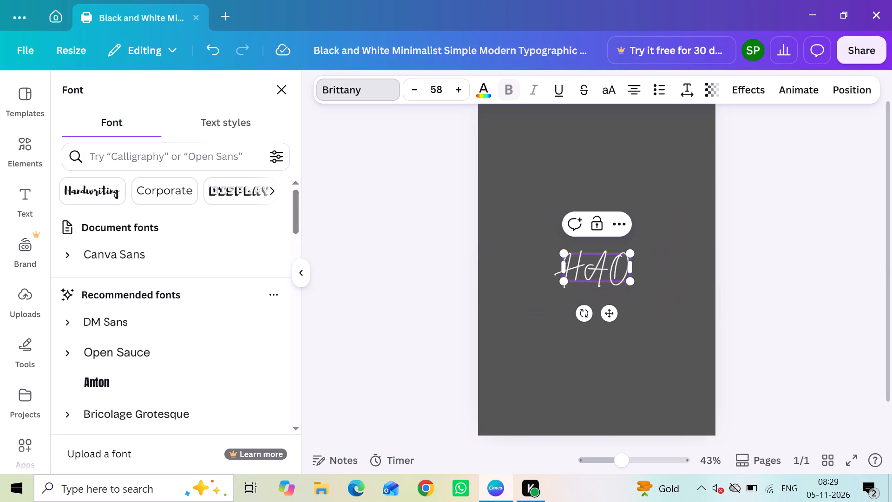
{"action": "type", "text": "PP"}
{"action": "key", "text": "y"}
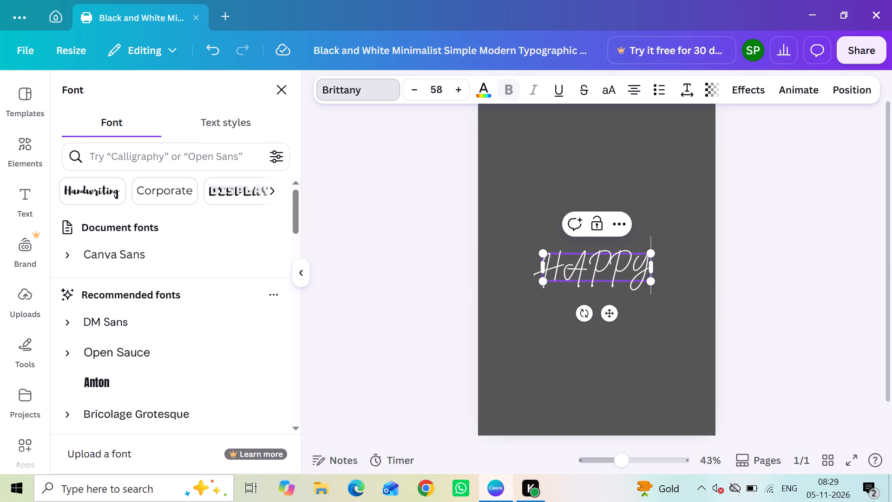
{"action": "key", "text": "Return"}
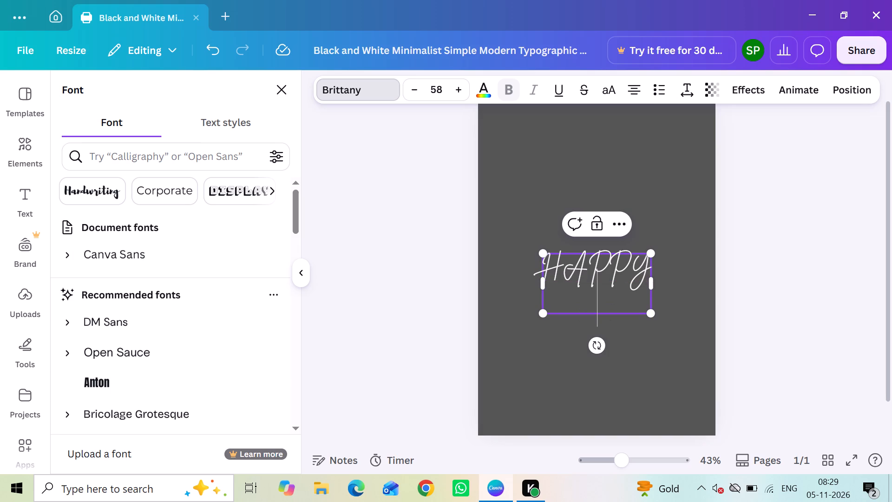
{"action": "key", "text": "space"}
{"action": "key", "text": "space"}
{"action": "key", "text": "space"}
{"action": "type", "text": "BIRTHDAY"}
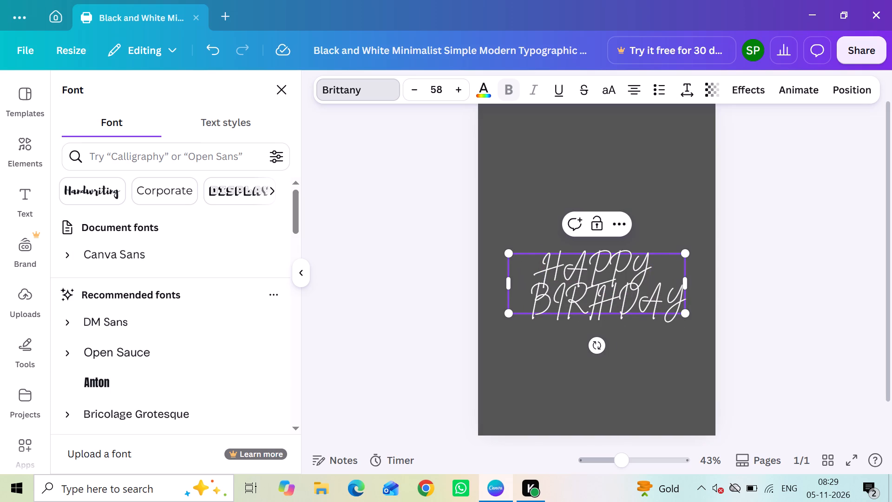
Indent BIRTHDAY further by inserting seven more spaces before the word on the heading's second line.
{"action": "left_click", "coordinate": [518, 302]}
{"action": "key", "text": "space"}
{"action": "key", "text": "space"}
{"action": "key", "text": "space"}
{"action": "key", "text": "space"}
{"action": "key", "text": "space"}
{"action": "key", "text": "space"}
{"action": "key", "text": "space"}
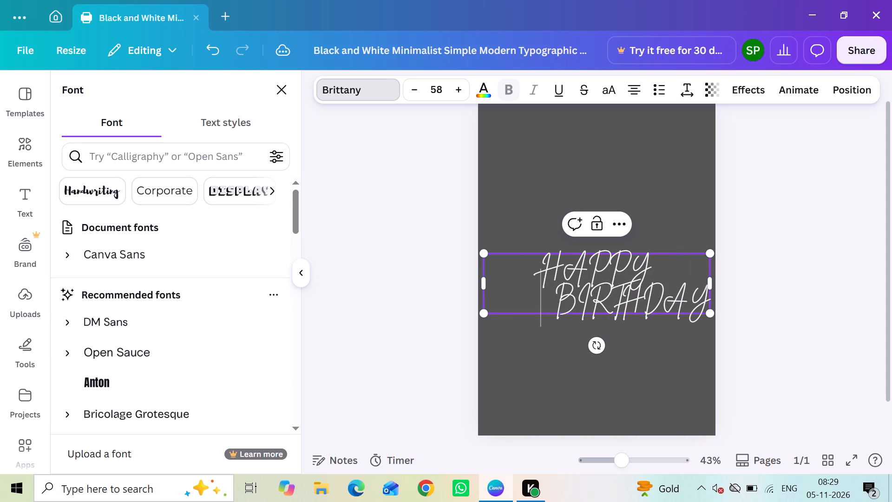
Add seven spaces after HAPPY to shift the first line leftward and stagger it against BIRTHDAY.
{"action": "left_click", "coordinate": [658, 260]}
{"action": "key", "text": "space"}
{"action": "key", "text": "space"}
{"action": "key", "text": "space"}
{"action": "key", "text": "space"}
{"action": "key", "text": "space"}
{"action": "key", "text": "space"}
{"action": "key", "text": "space"}
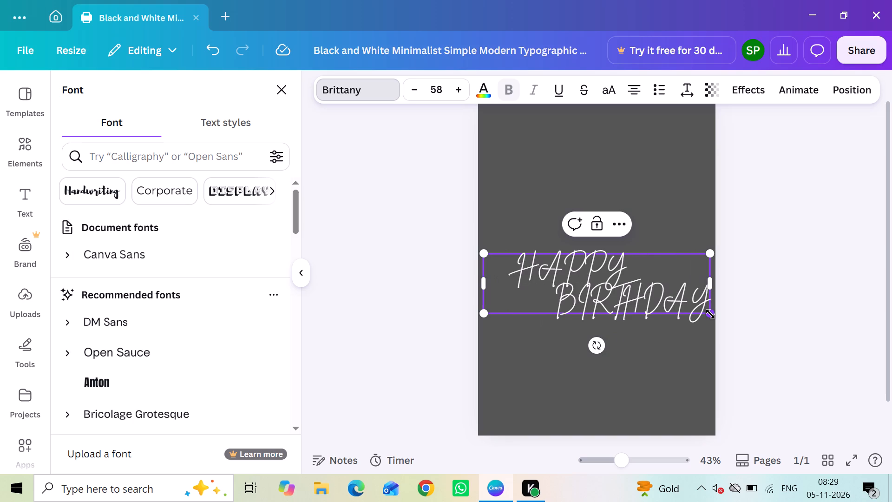
Scale the HAPPY BIRTHDAY heading up to a font size of 59.5.
{"action": "left_click_drag", "start_coordinate": [710, 315], "coordinate": [713, 327]}
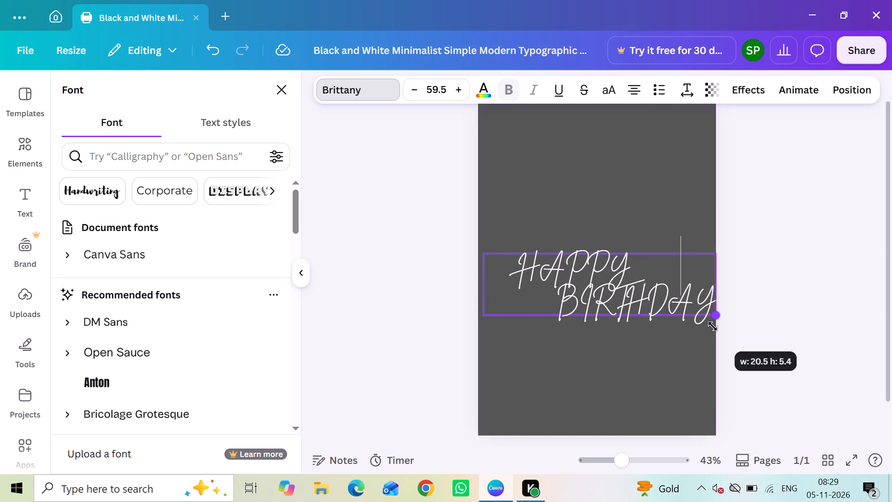
Move the HAPPY BIRTHDAY heading to the top of the poster, just inside the page's upper edge.
{"action": "left_click_drag", "start_coordinate": [672, 306], "coordinate": [641, 185]}
{"action": "left_click_drag", "start_coordinate": [642, 183], "coordinate": [642, 188]}
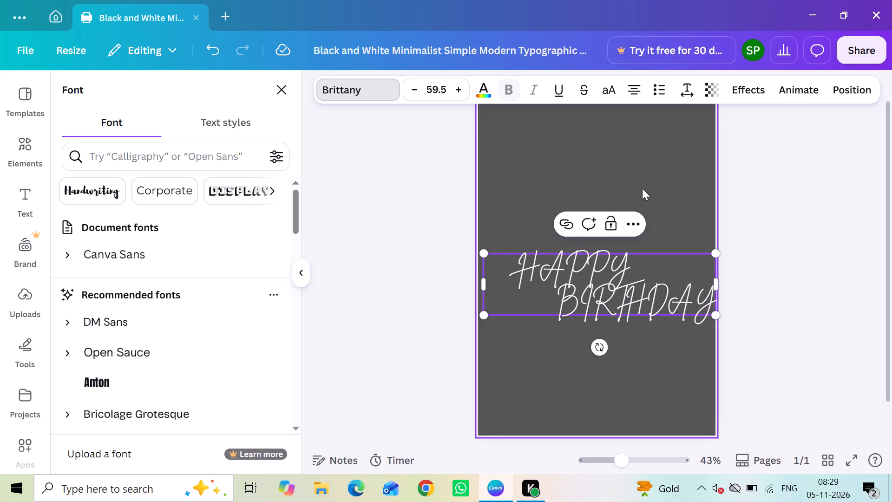
{"action": "left_click_drag", "start_coordinate": [642, 188], "coordinate": [835, 105]}
{"action": "left_click", "coordinate": [620, 296]}
{"action": "left_click", "coordinate": [620, 296]}
{"action": "left_click", "coordinate": [813, 264]}
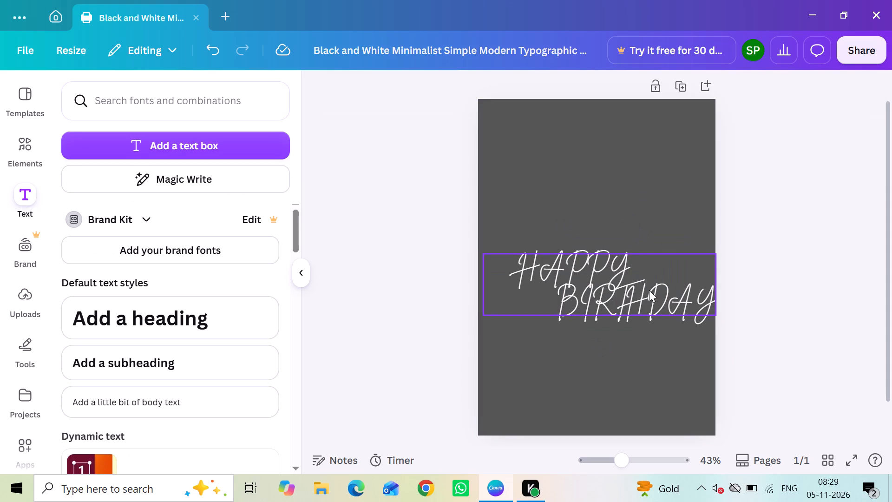
{"action": "left_click_drag", "start_coordinate": [649, 290], "coordinate": [637, 253]}
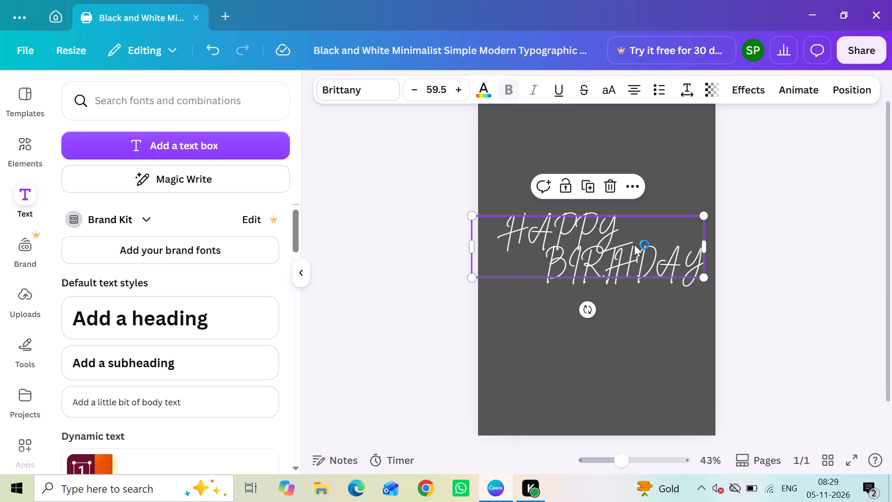
{"action": "left_click_drag", "start_coordinate": [627, 243], "coordinate": [624, 89]}
{"action": "left_click_drag", "start_coordinate": [625, 112], "coordinate": [625, 127]}
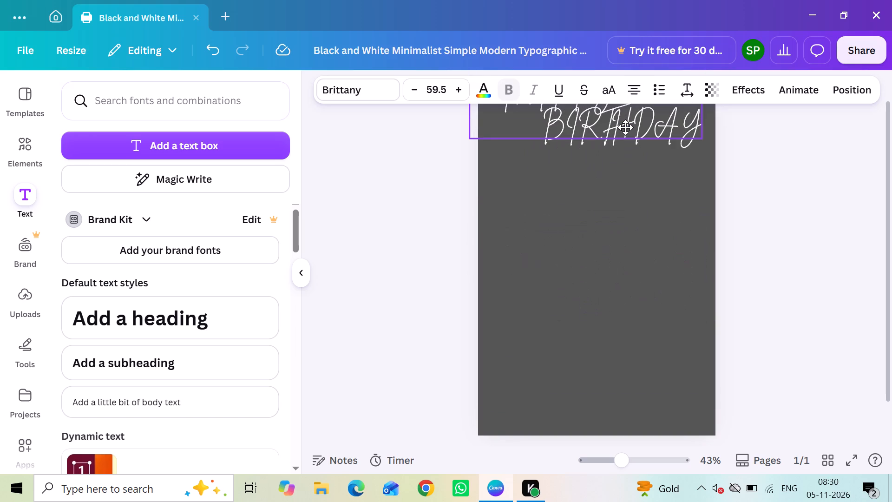
{"action": "left_click_drag", "start_coordinate": [625, 127], "coordinate": [628, 135]}
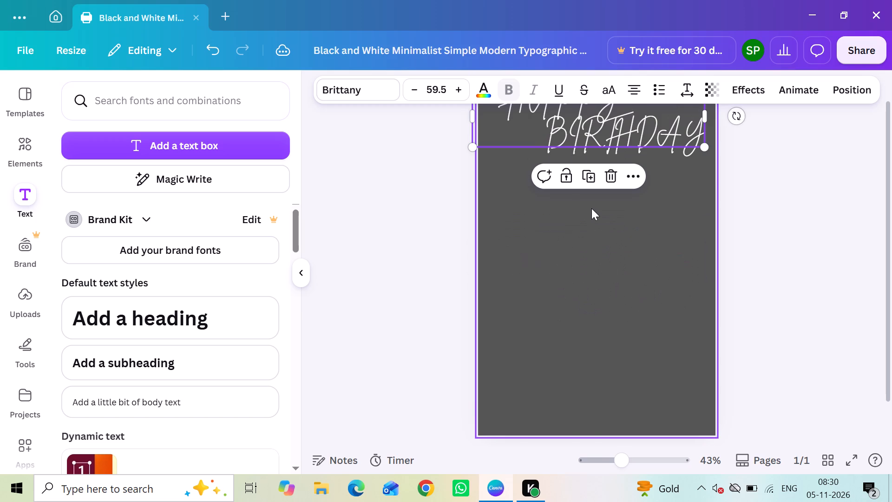
{"action": "left_click_drag", "start_coordinate": [591, 165], "coordinate": [593, 173]}
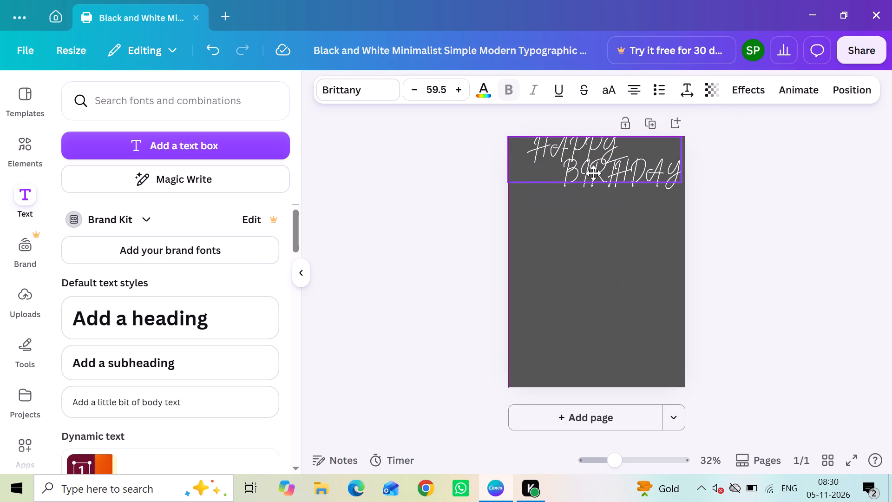
{"action": "left_click_drag", "start_coordinate": [593, 173], "coordinate": [587, 182]}
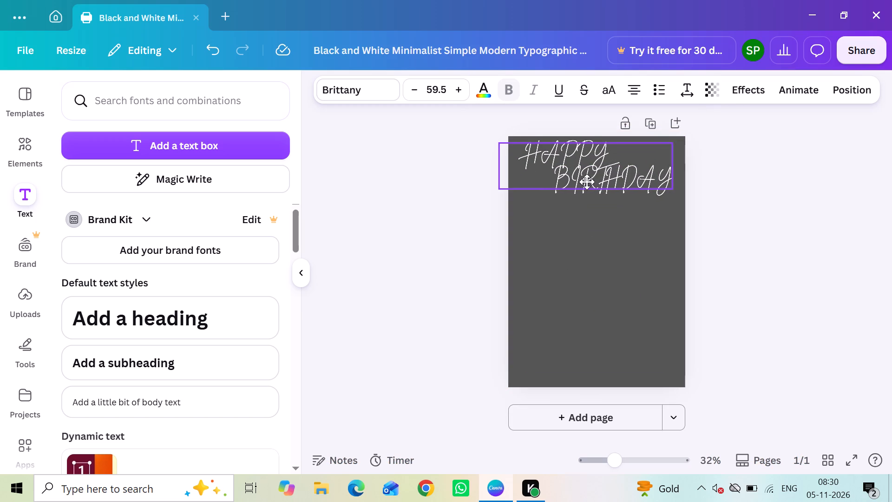
{"action": "left_click_drag", "start_coordinate": [587, 182], "coordinate": [590, 181]}
{"action": "left_click", "coordinate": [741, 180]}
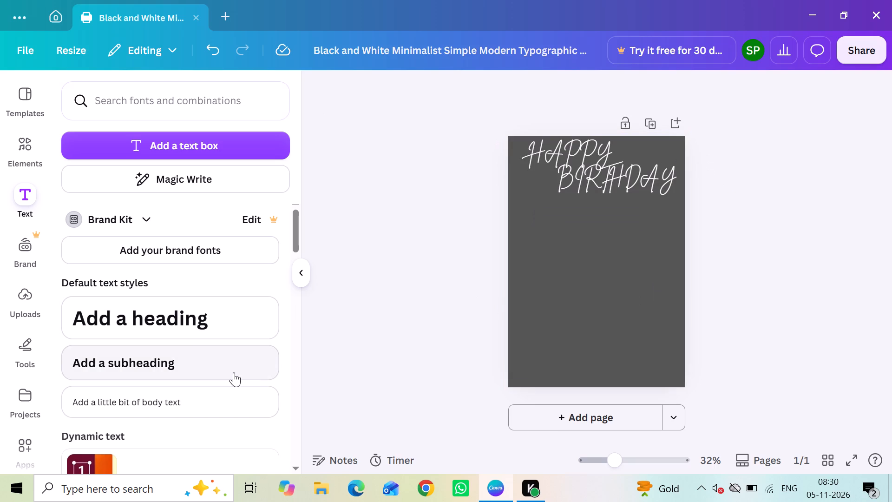
Add a second heading with the text JANKLIN in the middle of the page.
{"action": "left_click", "coordinate": [201, 320]}
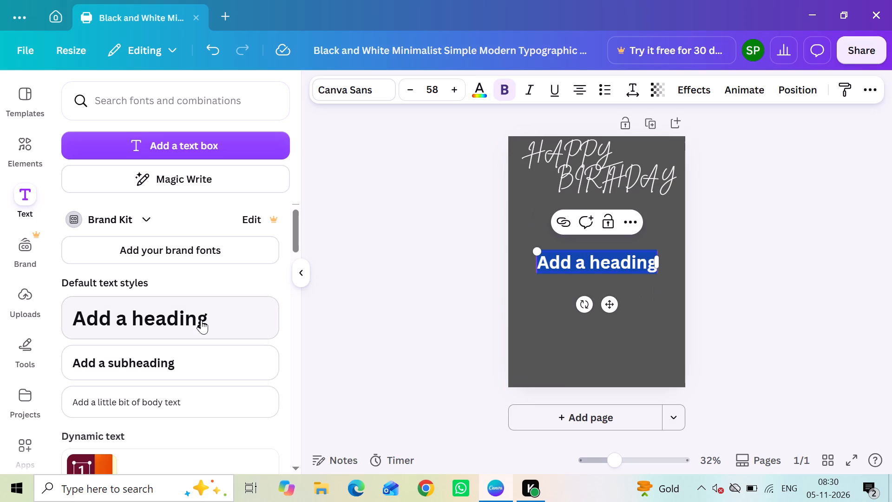
{"action": "type", "text": "JAN"}
{"action": "key", "text": "k"}
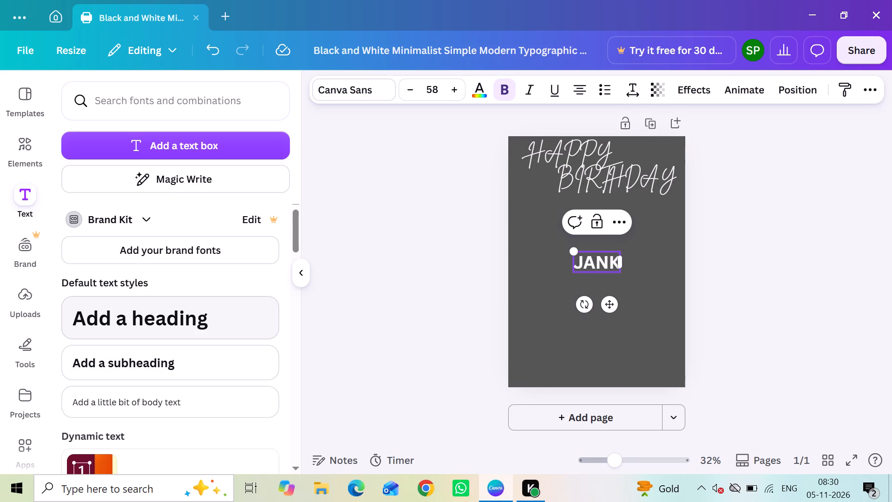
{"action": "type", "text": "LI"}
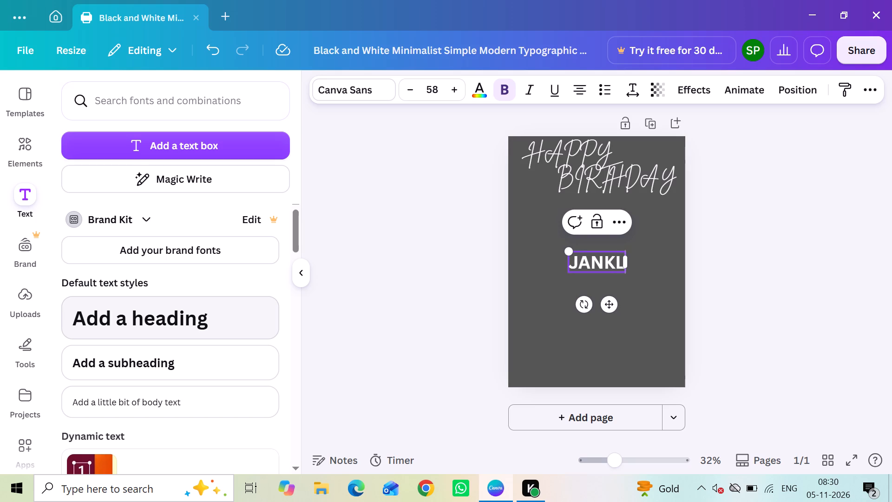
{"action": "key", "text": "n"}
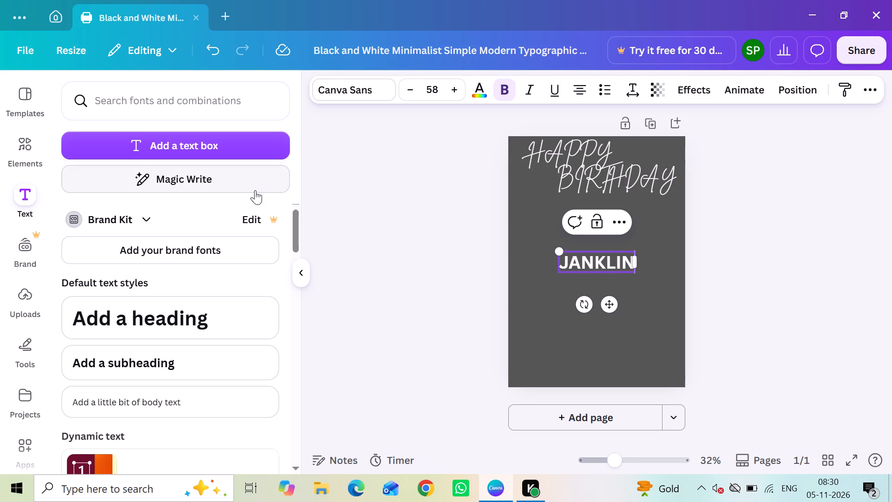
Set the JANKLIN heading's font to Dekko from the Handwriting fonts.
{"action": "left_click", "coordinate": [347, 80]}
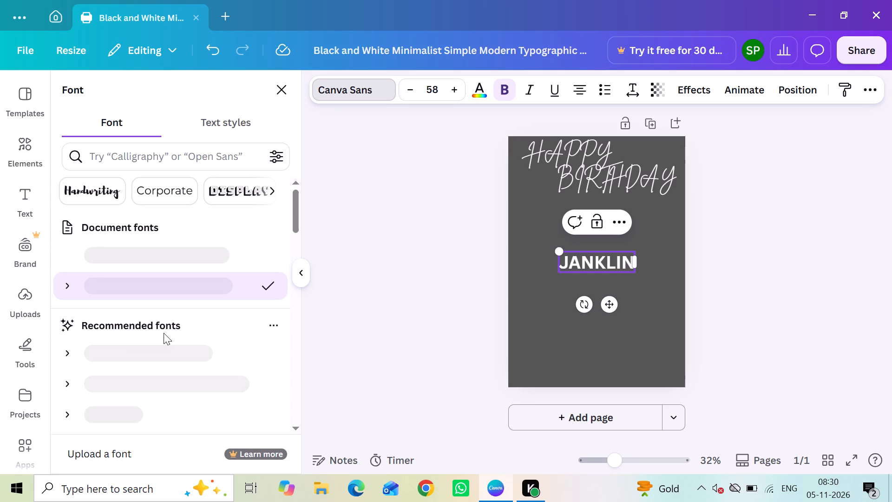
{"action": "left_click", "coordinate": [102, 193]}
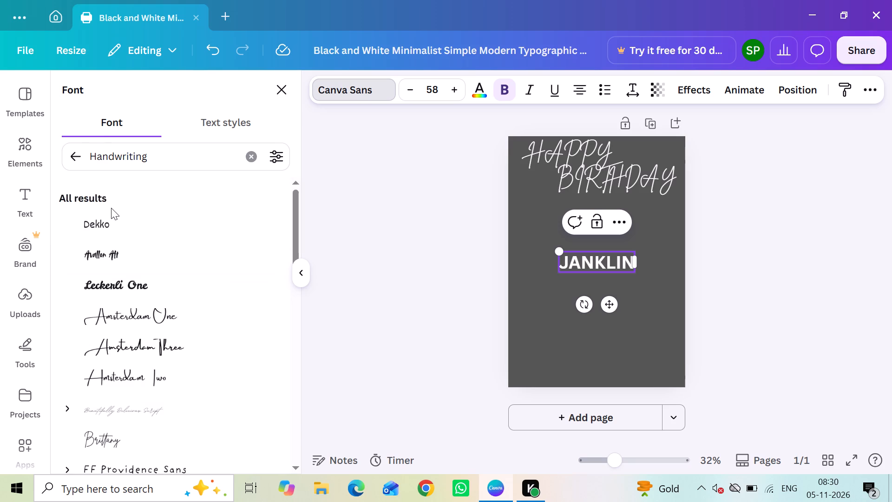
{"action": "left_click", "coordinate": [114, 238]}
{"action": "left_click_drag", "start_coordinate": [593, 265], "coordinate": [634, 201]}
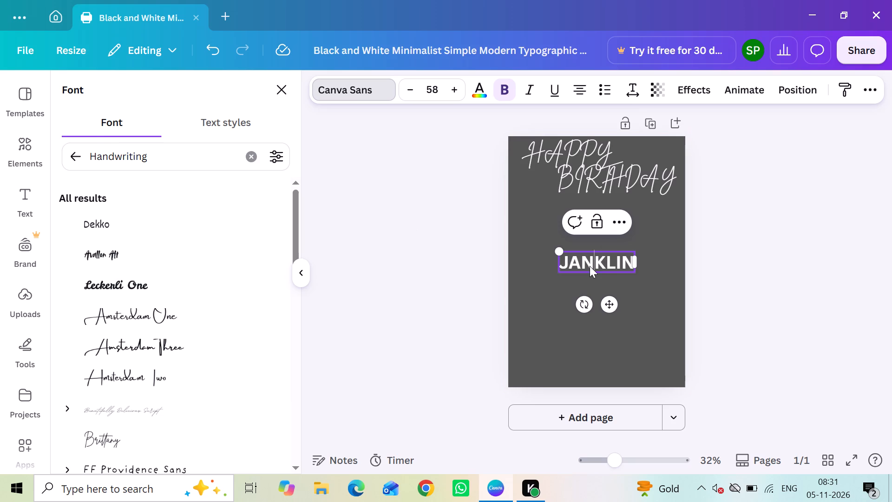
{"action": "left_click", "coordinate": [517, 229]}
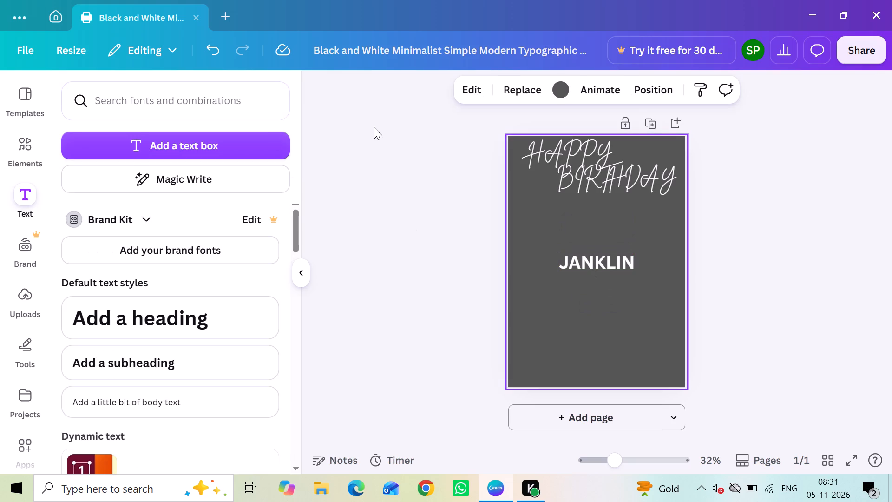
{"action": "left_click", "coordinate": [617, 266]}
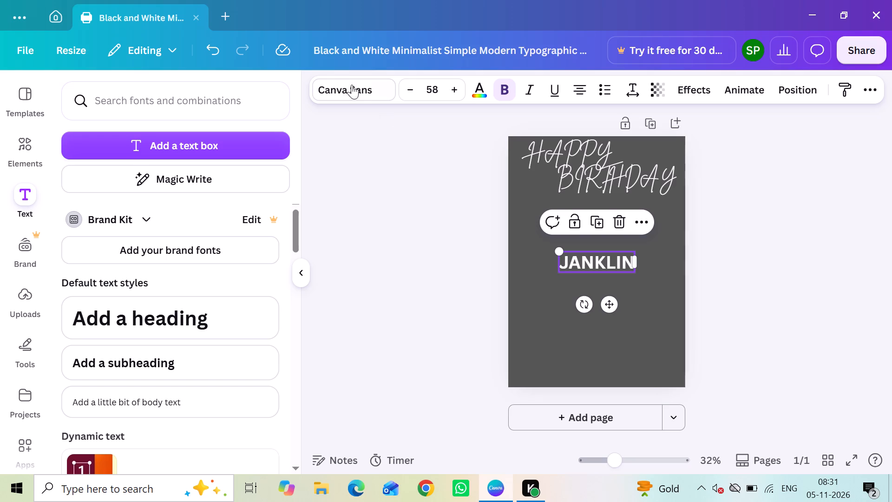
{"action": "left_click", "coordinate": [351, 84]}
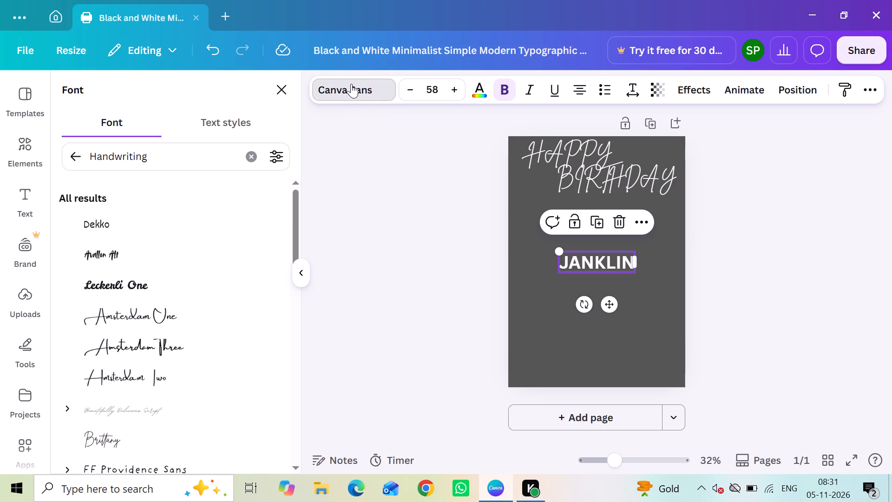
{"action": "left_click", "coordinate": [172, 232]}
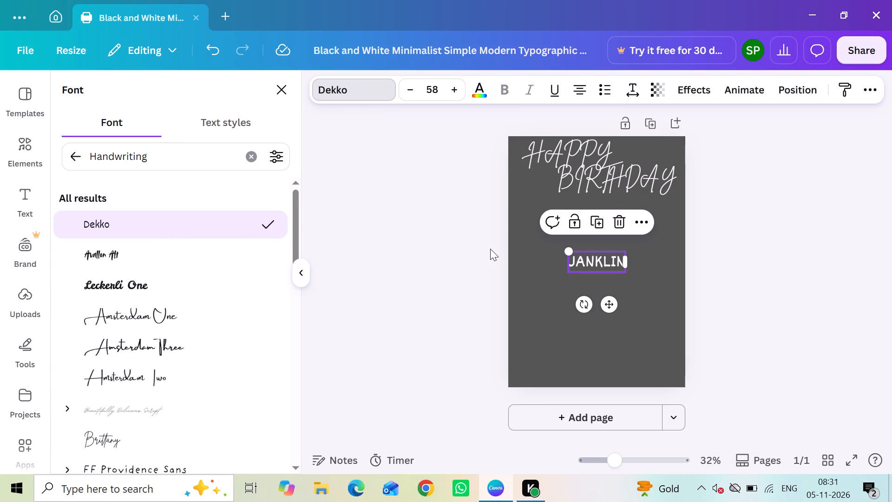
Enlarge the JANKLIN heading to font size 79.5 and move it up to just below the HAPPY BIRTHDAY heading.
{"action": "left_click_drag", "start_coordinate": [574, 250], "coordinate": [550, 226]}
{"action": "left_click_drag", "start_coordinate": [571, 253], "coordinate": [552, 238]}
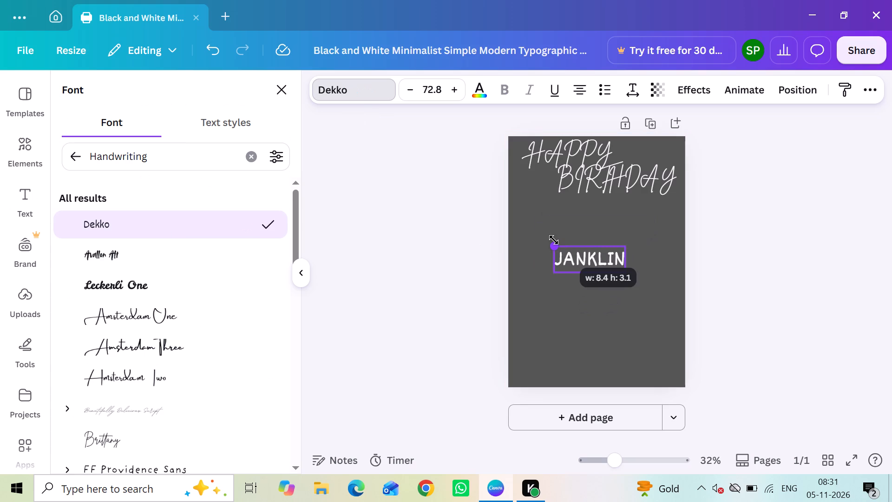
{"action": "left_click_drag", "start_coordinate": [574, 251], "coordinate": [578, 229]}
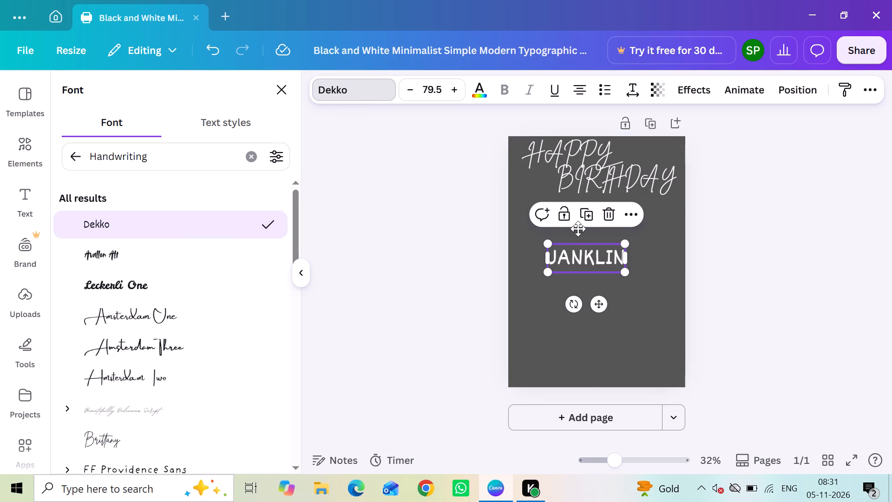
{"action": "left_click_drag", "start_coordinate": [578, 229], "coordinate": [552, 201]}
Search the elements library for BIRTHDAY and look through the graphics and photos previews.
{"action": "left_click", "coordinate": [21, 157]}
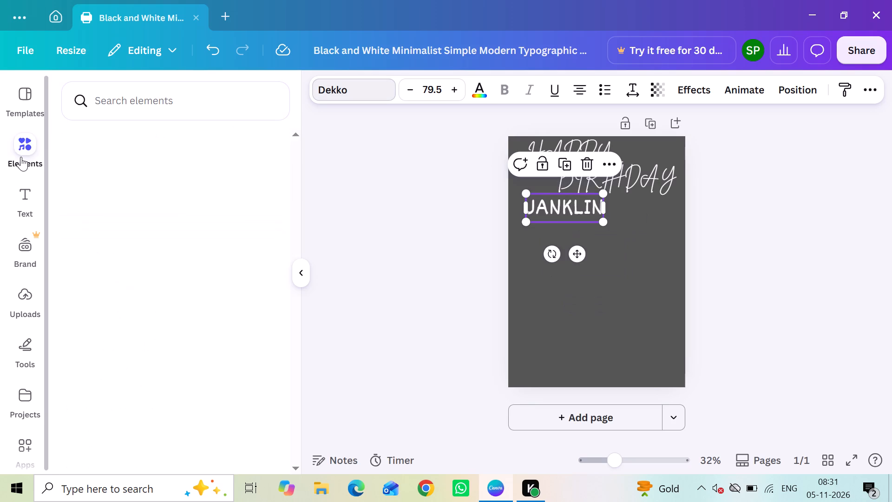
{"action": "left_click", "coordinate": [130, 113]}
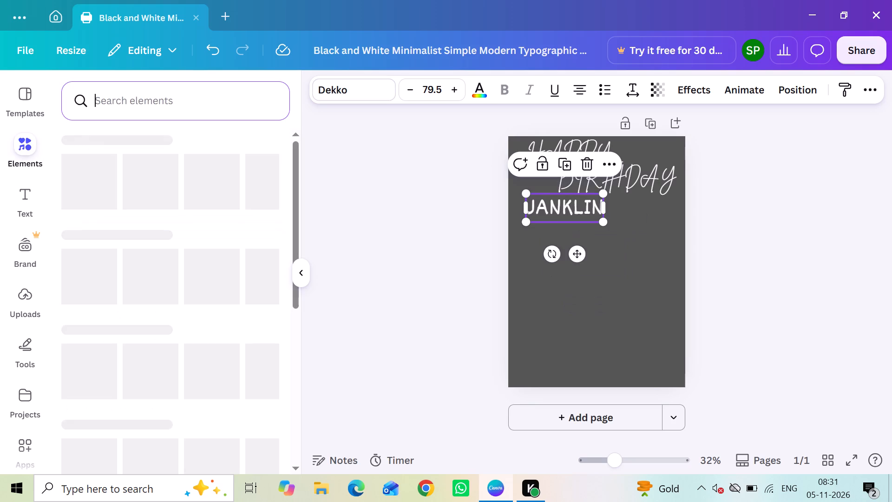
{"action": "type", "text": "BIRTHDA"}
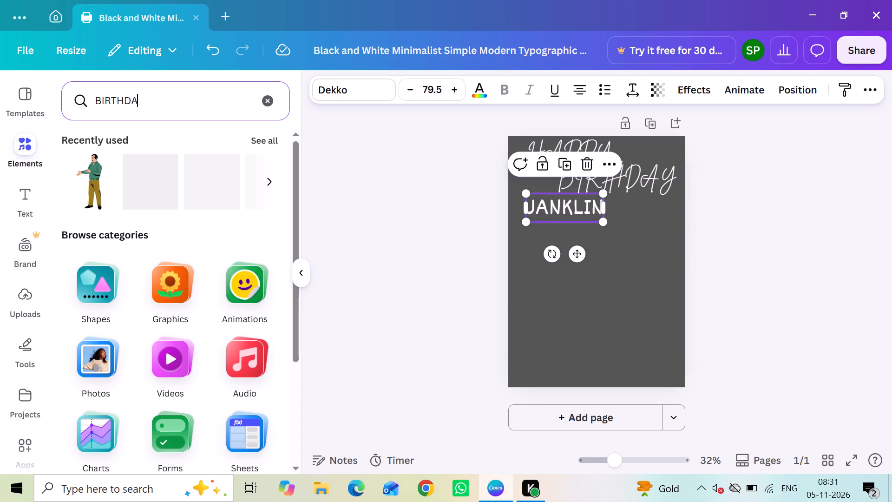
{"action": "key", "text": "y"}
{"action": "key", "text": "Return"}
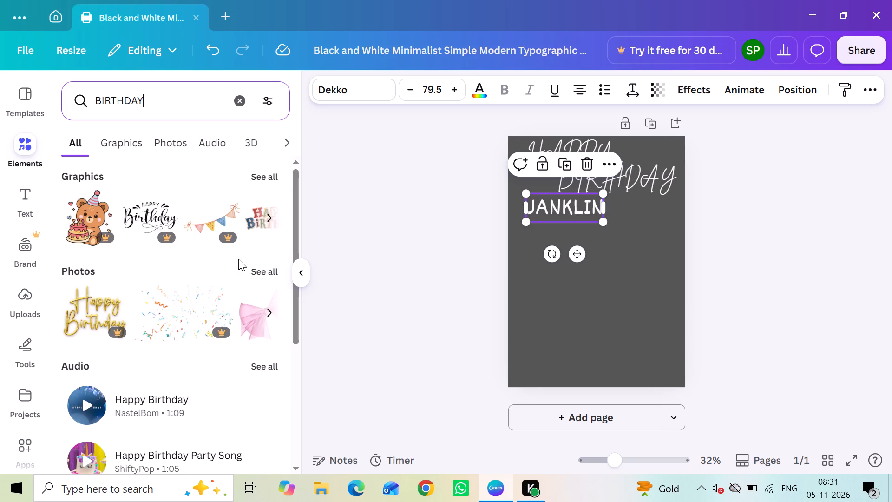
{"action": "scroll", "coordinate": [171, 295], "scroll_direction": "left", "scroll_amount": 3}
{"action": "scroll", "coordinate": [243, 207], "scroll_direction": "left", "scroll_amount": 2}
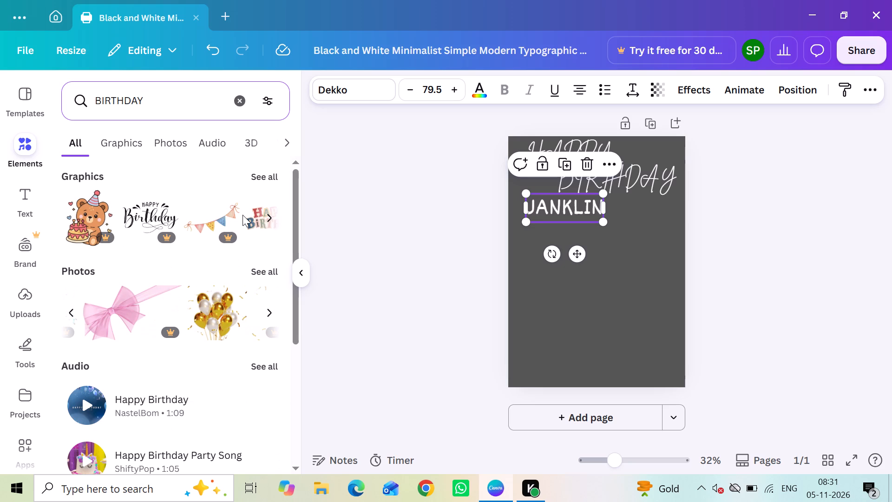
{"action": "scroll", "coordinate": [243, 215], "scroll_direction": "left", "scroll_amount": 5}
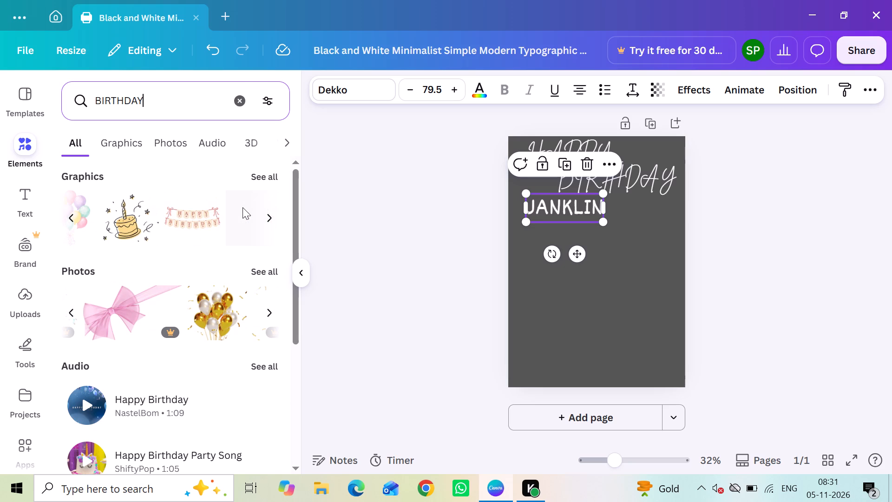
{"action": "scroll", "coordinate": [243, 207], "scroll_direction": "left", "scroll_amount": 6}
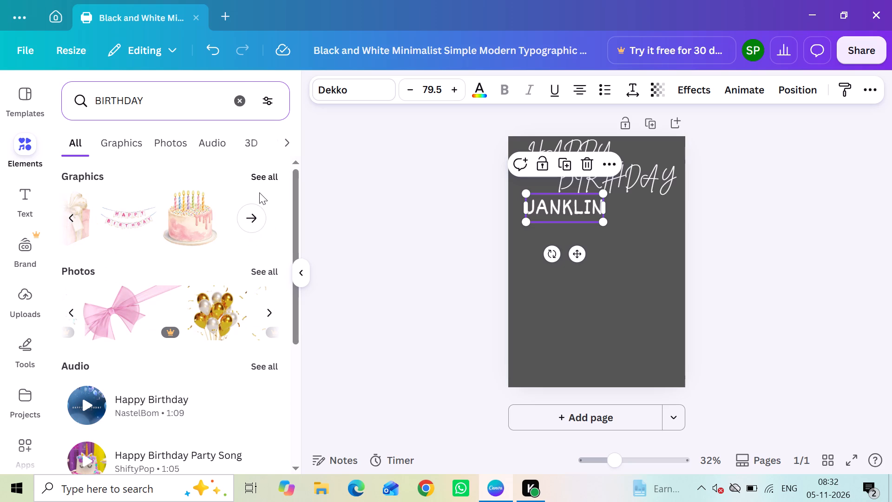
Browse the full set of BIRTHDAY graphics for a decoration that suits the poster.
{"action": "left_click", "coordinate": [255, 228]}
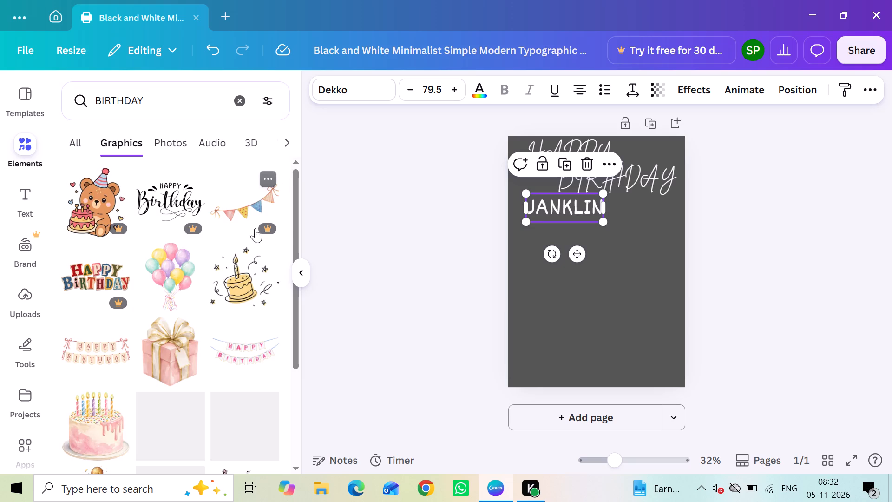
{"action": "scroll", "coordinate": [240, 364], "scroll_direction": "down", "scroll_amount": 4}
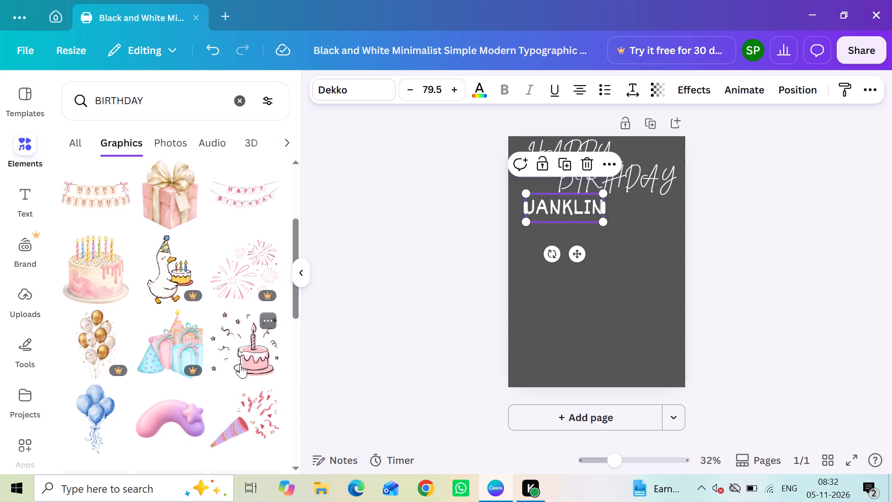
{"action": "scroll", "coordinate": [218, 304], "scroll_direction": "down", "scroll_amount": 1}
{"action": "scroll", "coordinate": [243, 361], "scroll_direction": "down", "scroll_amount": 3}
{"action": "scroll", "coordinate": [218, 304], "scroll_direction": "down", "scroll_amount": 1}
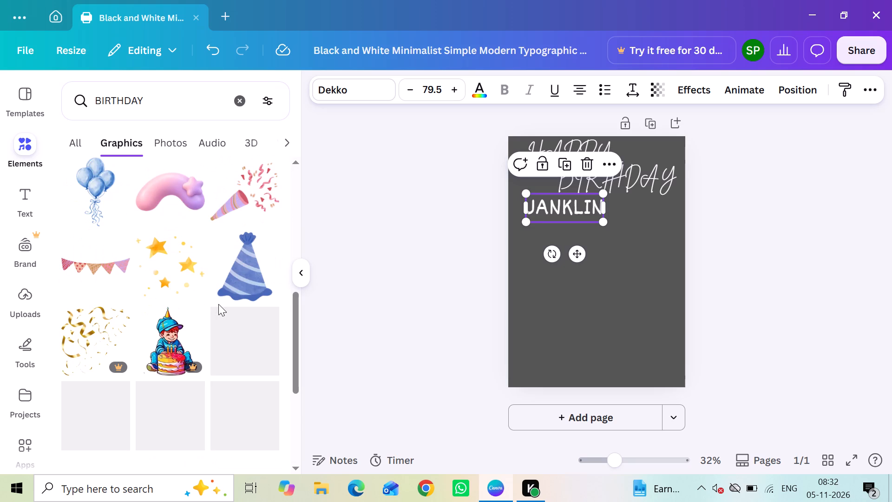
{"action": "scroll", "coordinate": [218, 304], "scroll_direction": "down", "scroll_amount": 2}
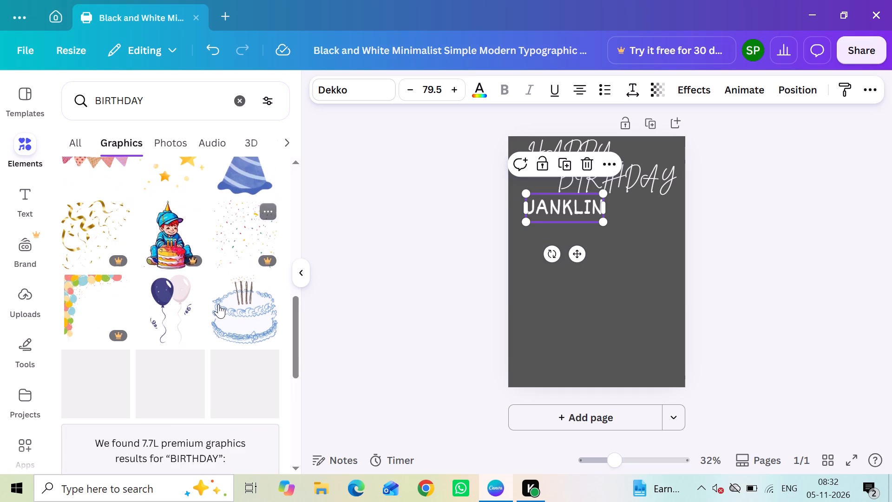
{"action": "scroll", "coordinate": [218, 304], "scroll_direction": "down", "scroll_amount": 4}
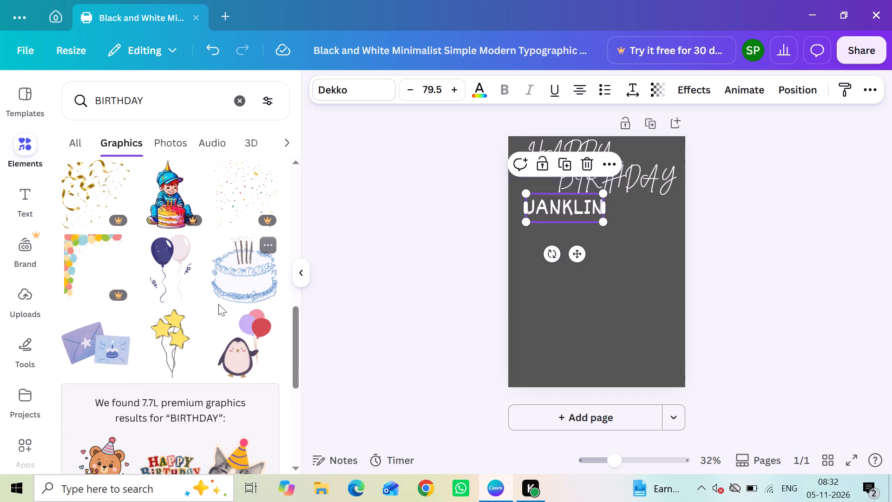
{"action": "scroll", "coordinate": [218, 304], "scroll_direction": "down", "scroll_amount": 6}
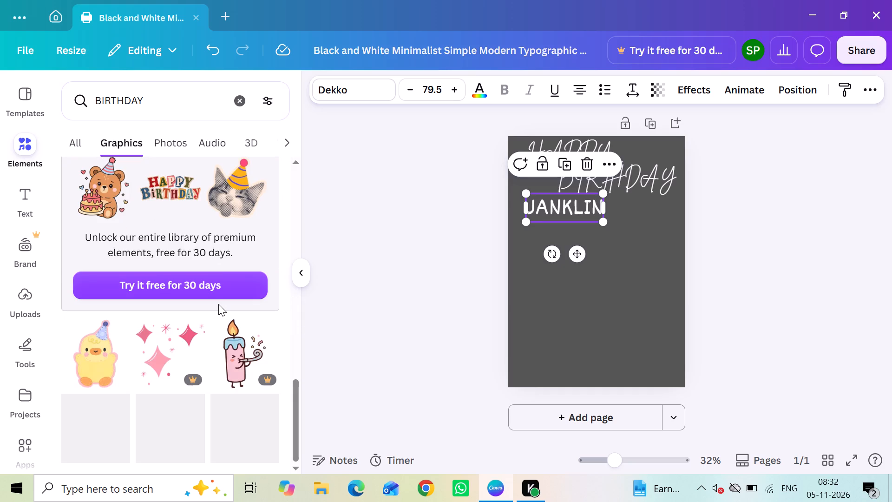
{"action": "scroll", "coordinate": [183, 388], "scroll_direction": "down", "scroll_amount": 4}
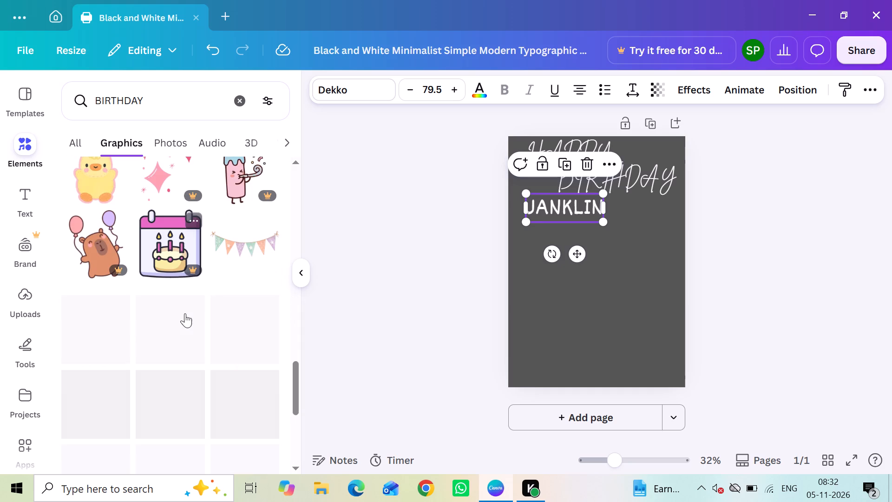
{"action": "scroll", "coordinate": [185, 313], "scroll_direction": "down", "scroll_amount": 1}
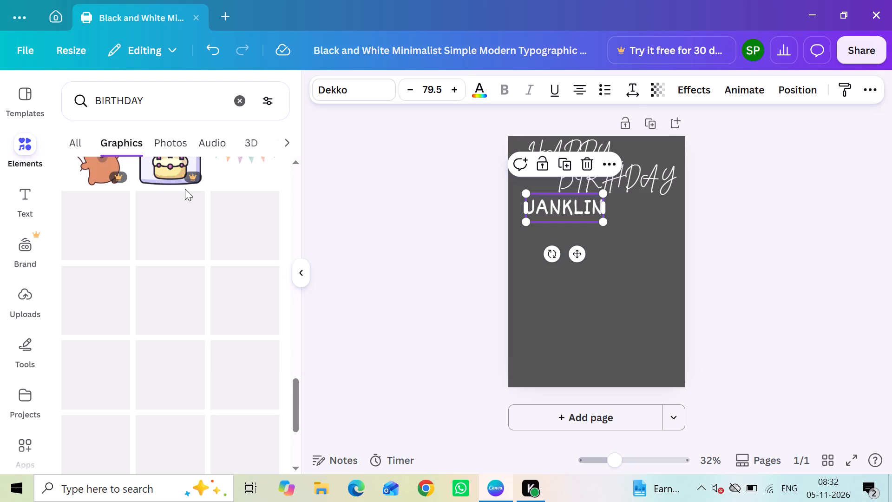
Search the graphics for "BIRTHDAY back ground".
{"action": "left_click", "coordinate": [171, 116]}
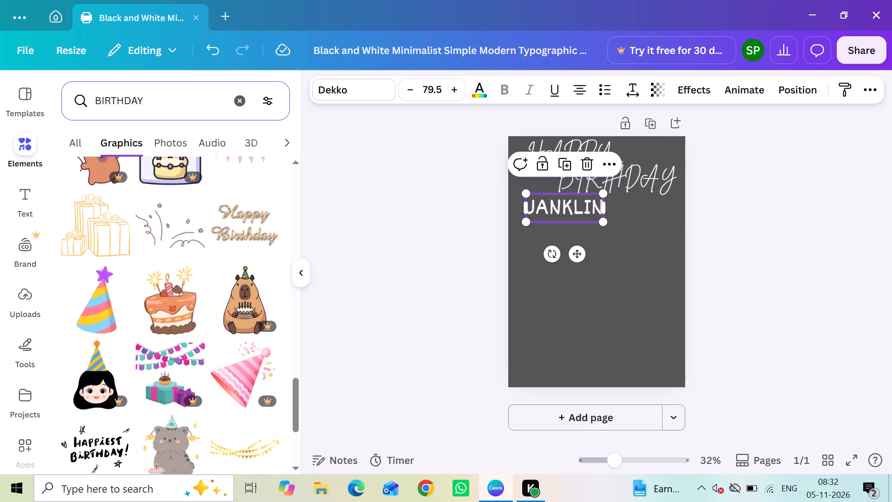
{"action": "left_click", "coordinate": [168, 101]}
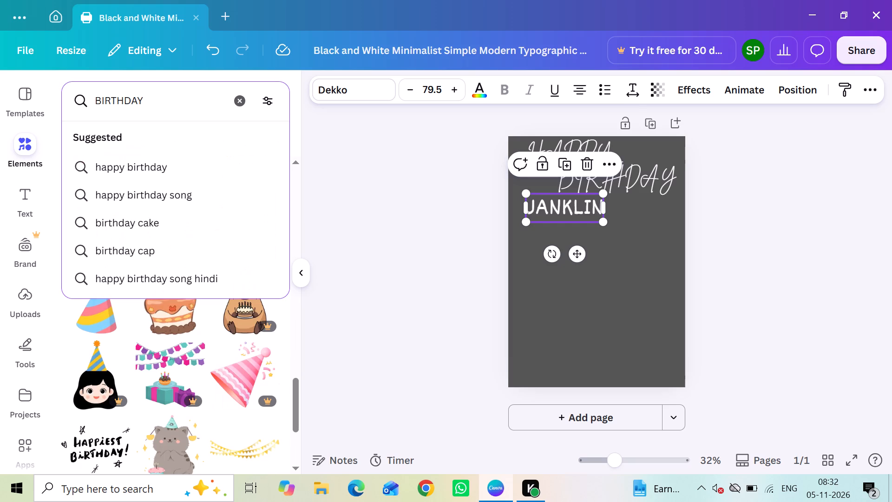
{"action": "key", "text": "space"}
{"action": "type", "text": "back"}
{"action": "key", "text": "space"}
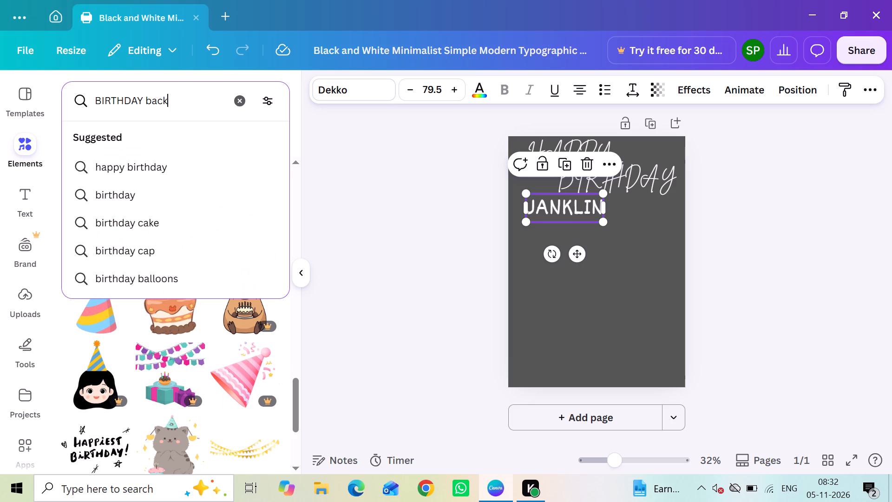
{"action": "type", "text": "groun"}
{"action": "key", "text": "d"}
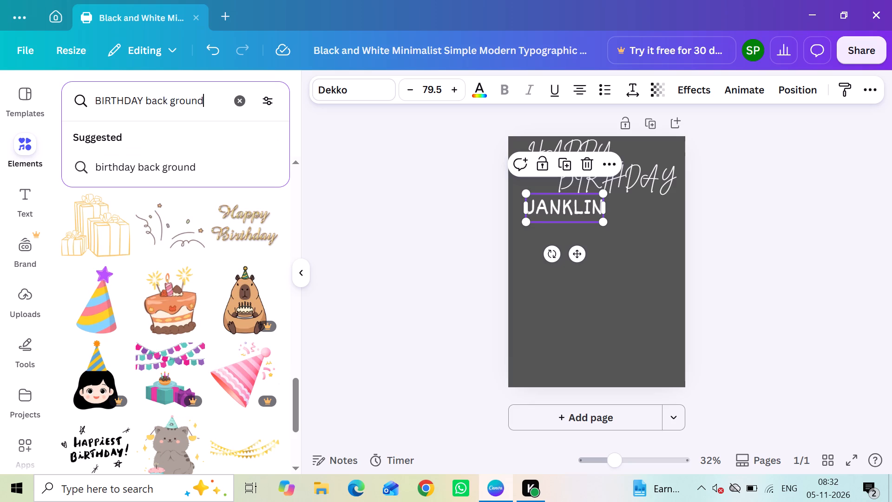
{"action": "key", "text": "Return"}
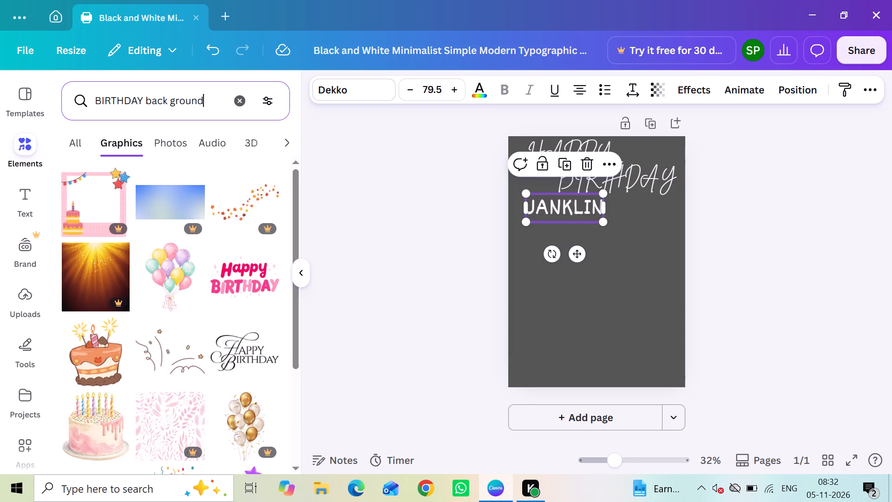
Browse the "BIRTHDAY back ground" graphics for a lettering or decoration that suits the dark grey poster.
{"action": "scroll", "coordinate": [149, 327], "scroll_direction": "down", "scroll_amount": 3}
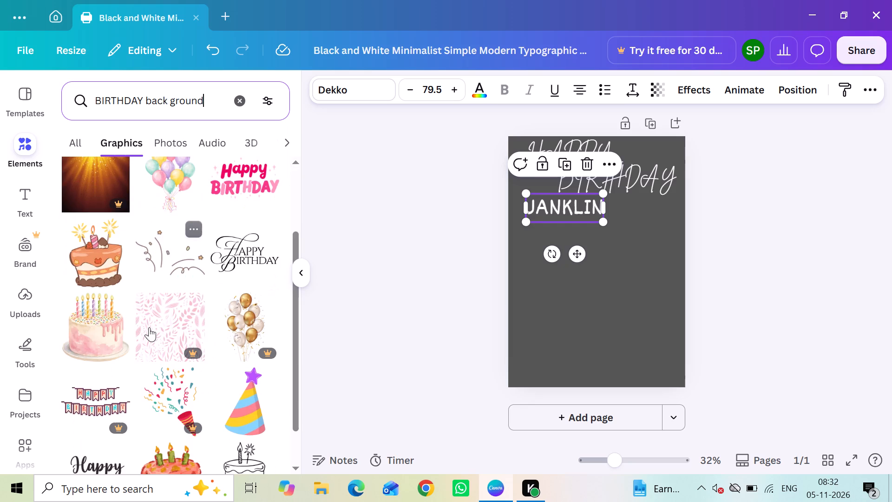
{"action": "scroll", "coordinate": [149, 327], "scroll_direction": "down", "scroll_amount": 4}
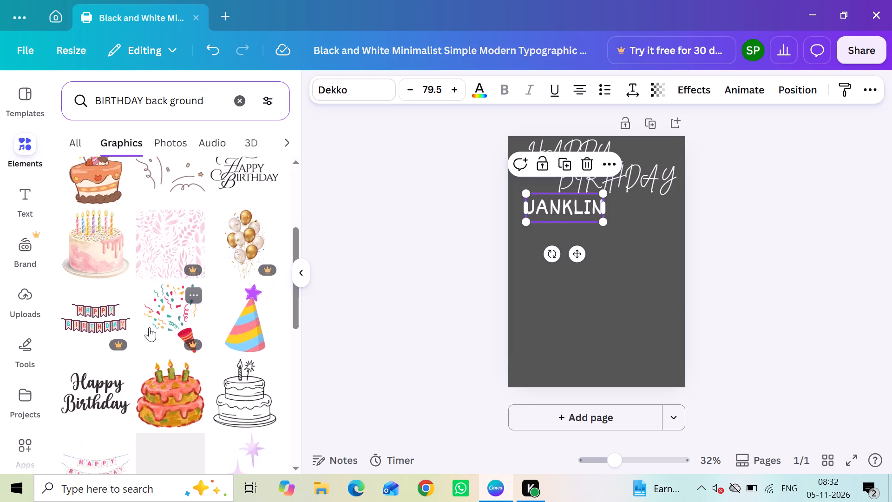
{"action": "scroll", "coordinate": [149, 327], "scroll_direction": "down", "scroll_amount": 4}
{"action": "scroll", "coordinate": [164, 251], "scroll_direction": "down", "scroll_amount": 1}
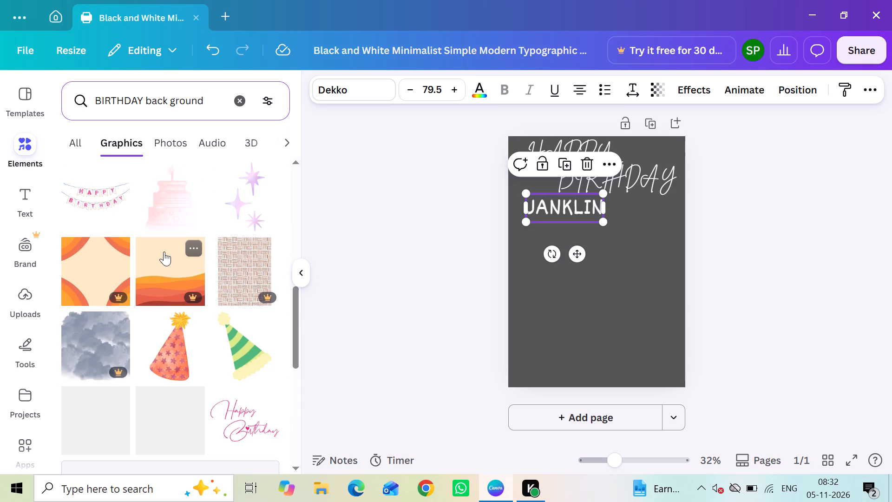
{"action": "scroll", "coordinate": [164, 251], "scroll_direction": "down", "scroll_amount": 1}
{"action": "scroll", "coordinate": [173, 204], "scroll_direction": "down", "scroll_amount": 2}
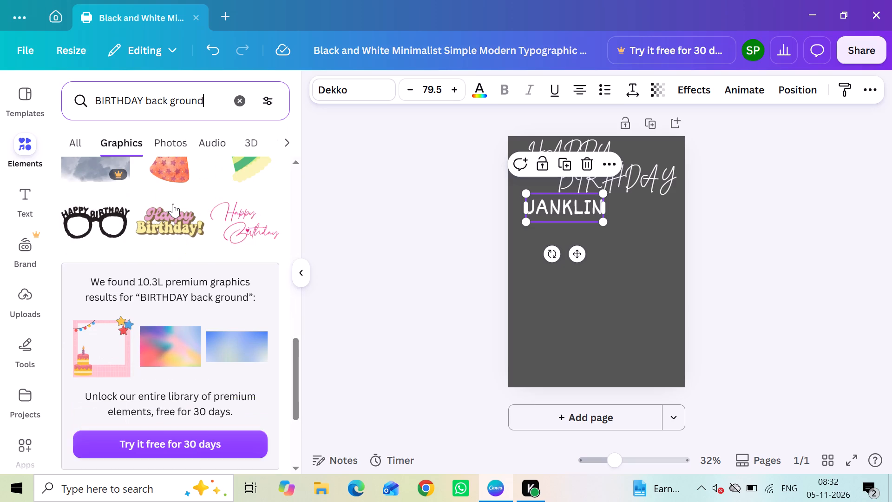
{"action": "scroll", "coordinate": [173, 204], "scroll_direction": "down", "scroll_amount": 8}
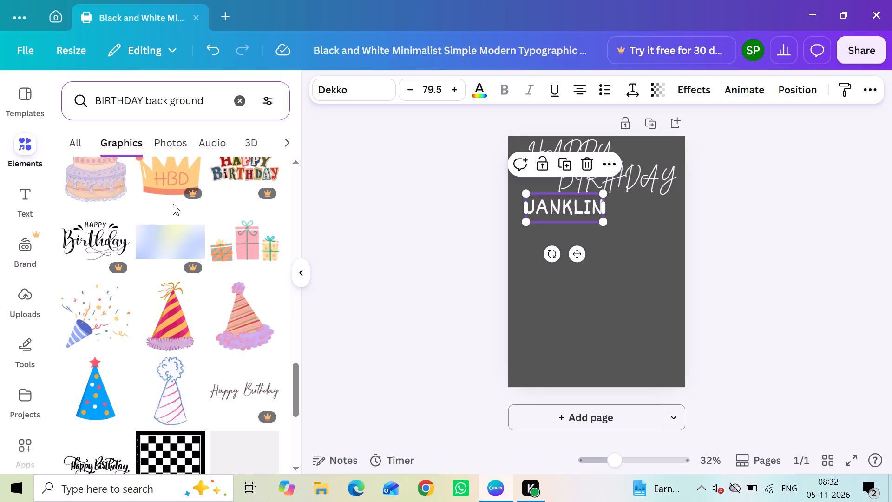
{"action": "scroll", "coordinate": [173, 204], "scroll_direction": "down", "scroll_amount": 1}
{"action": "scroll", "coordinate": [154, 391], "scroll_direction": "down", "scroll_amount": 2}
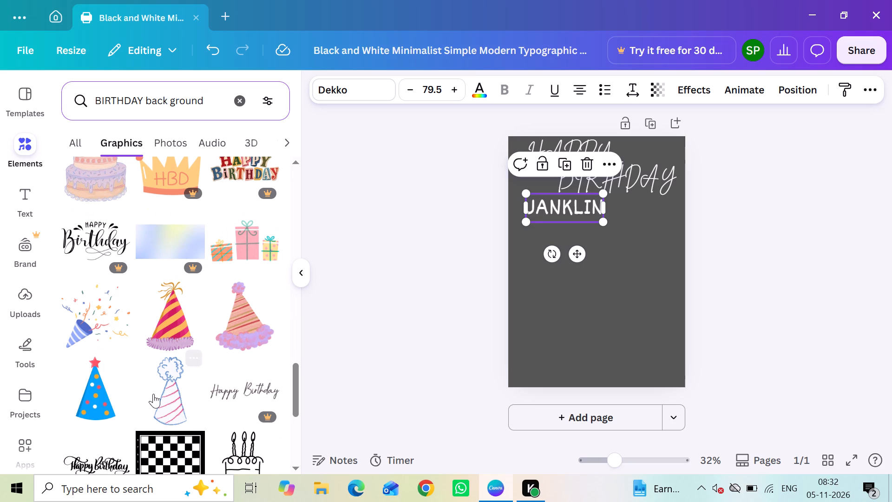
{"action": "scroll", "coordinate": [153, 394], "scroll_direction": "down", "scroll_amount": 6}
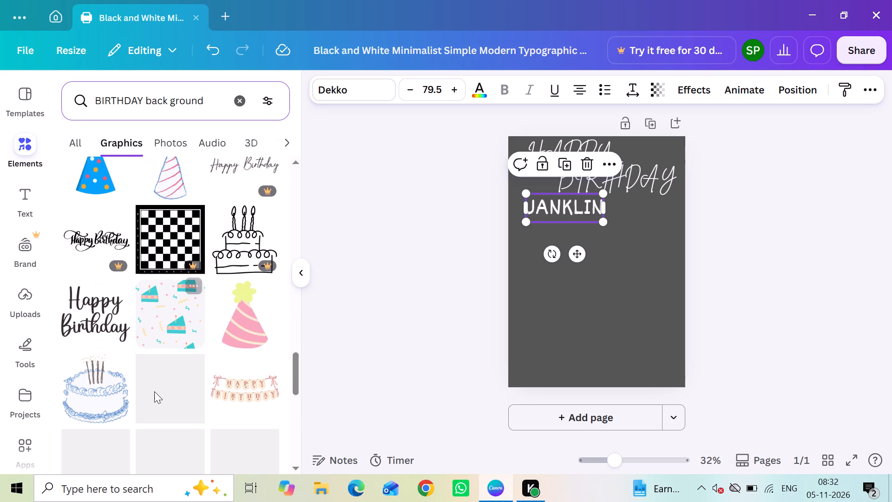
{"action": "scroll", "coordinate": [170, 354], "scroll_direction": "down", "scroll_amount": 6}
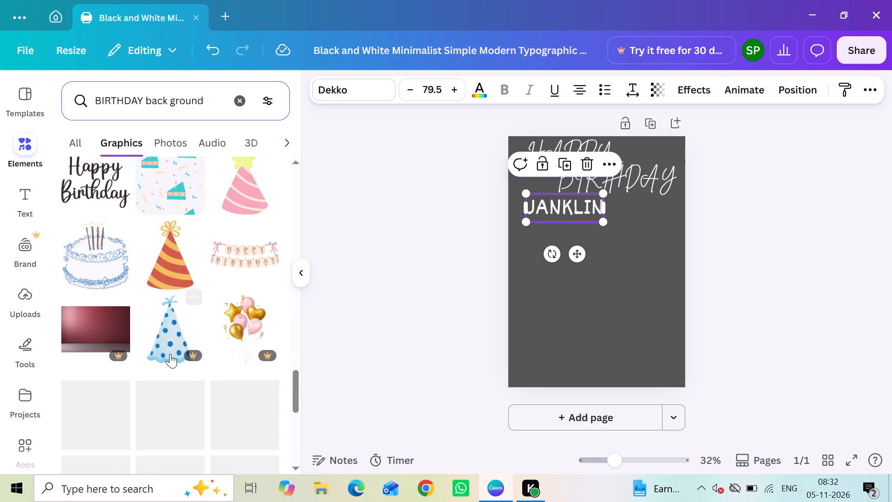
{"action": "scroll", "coordinate": [170, 354], "scroll_direction": "down", "scroll_amount": 2}
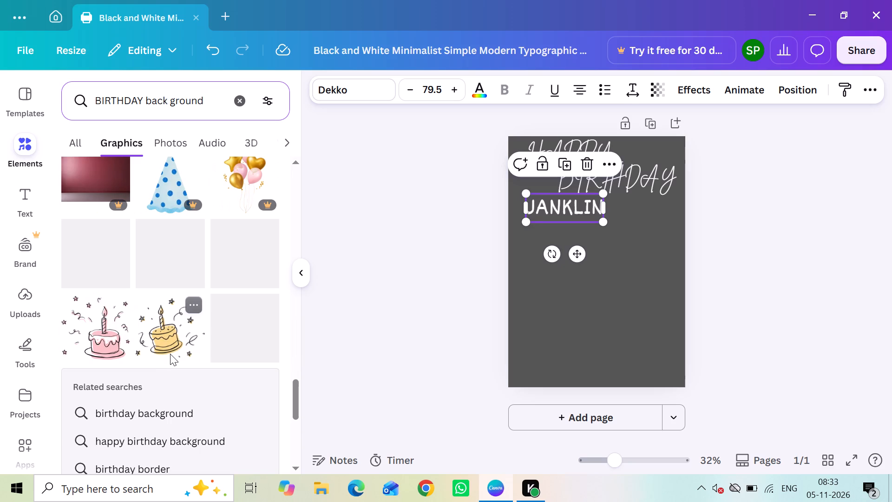
{"action": "scroll", "coordinate": [170, 354], "scroll_direction": "down", "scroll_amount": 3}
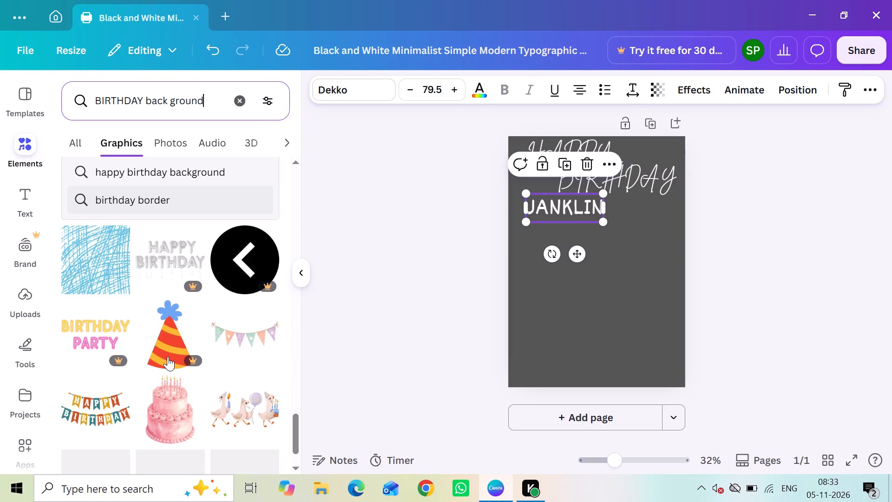
{"action": "scroll", "coordinate": [168, 357], "scroll_direction": "down", "scroll_amount": 4}
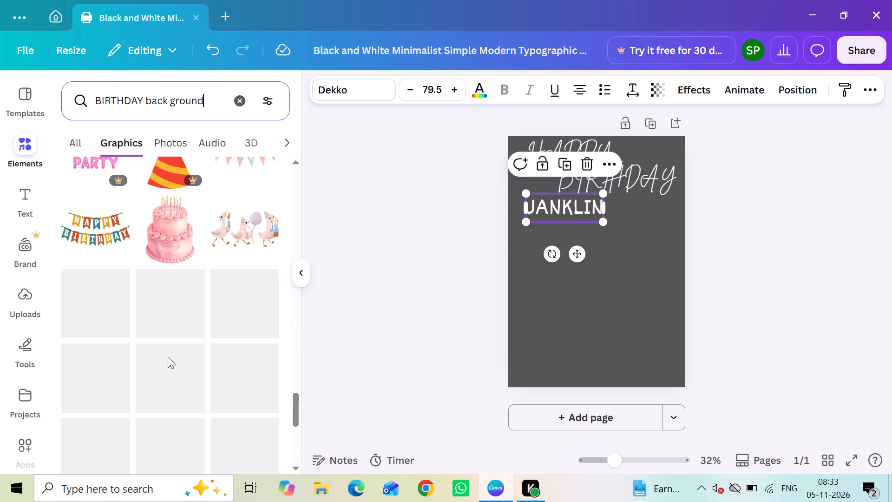
{"action": "scroll", "coordinate": [168, 357], "scroll_direction": "down", "scroll_amount": 2}
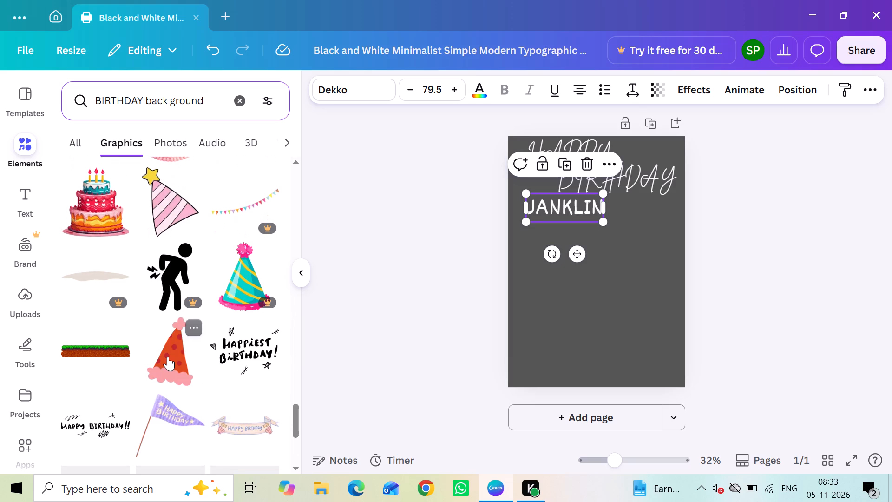
{"action": "scroll", "coordinate": [168, 357], "scroll_direction": "down", "scroll_amount": 2}
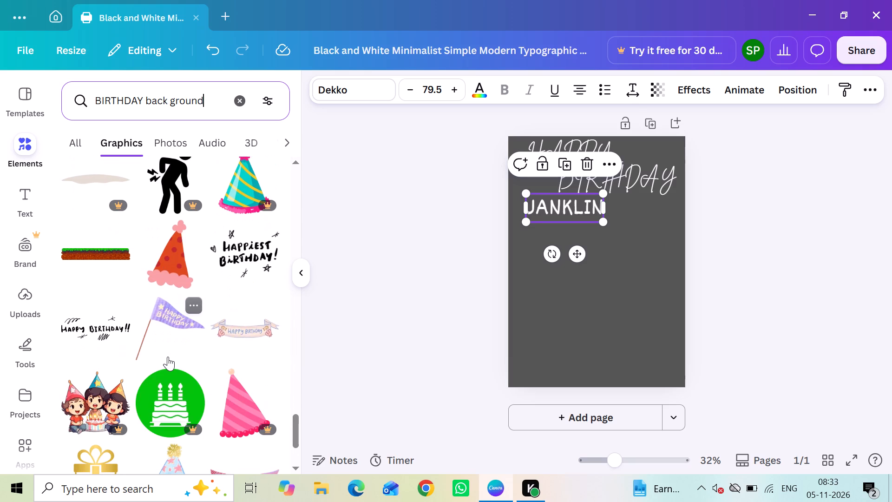
{"action": "scroll", "coordinate": [168, 357], "scroll_direction": "down", "scroll_amount": 3}
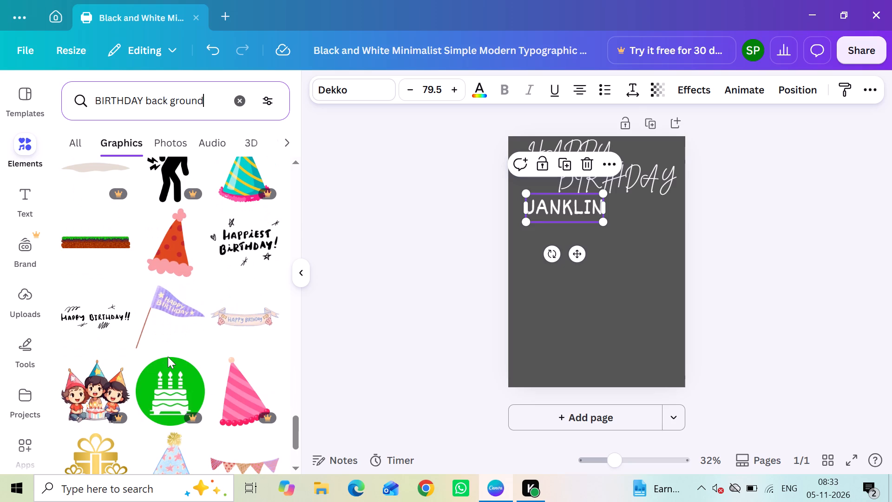
{"action": "scroll", "coordinate": [168, 357], "scroll_direction": "down", "scroll_amount": 1}
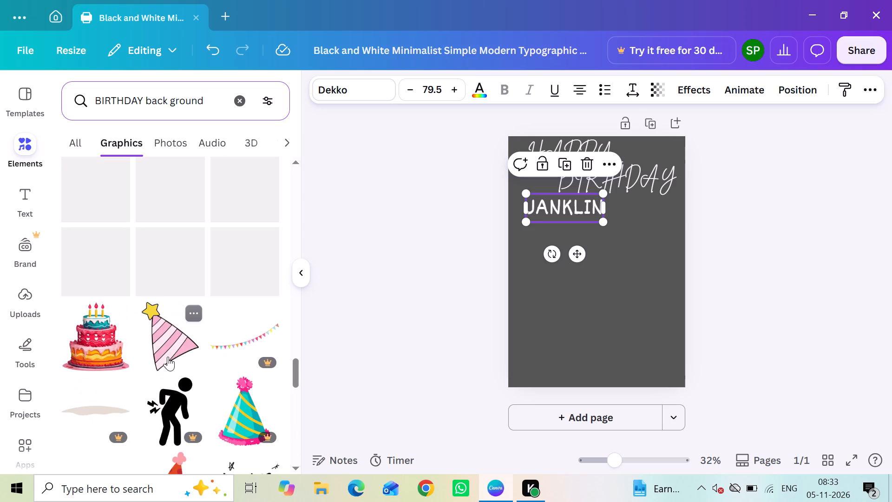
{"action": "scroll", "coordinate": [168, 357], "scroll_direction": "down", "scroll_amount": 2}
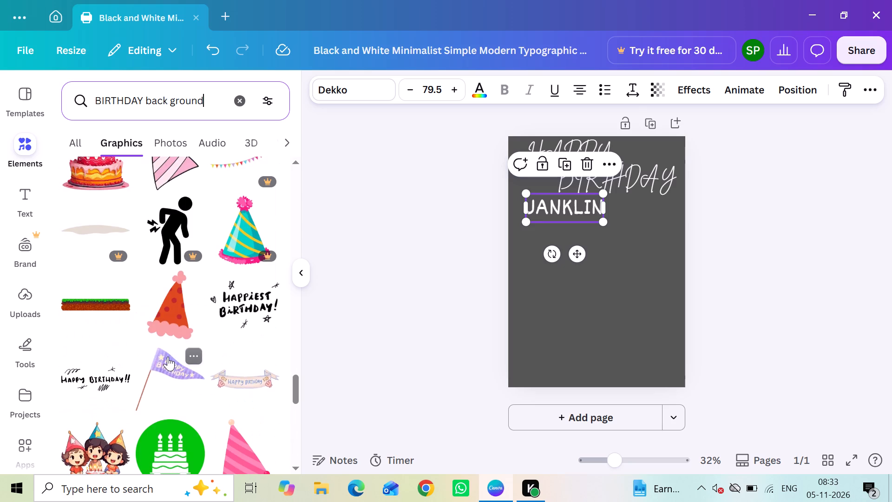
{"action": "scroll", "coordinate": [168, 357], "scroll_direction": "down", "scroll_amount": 1}
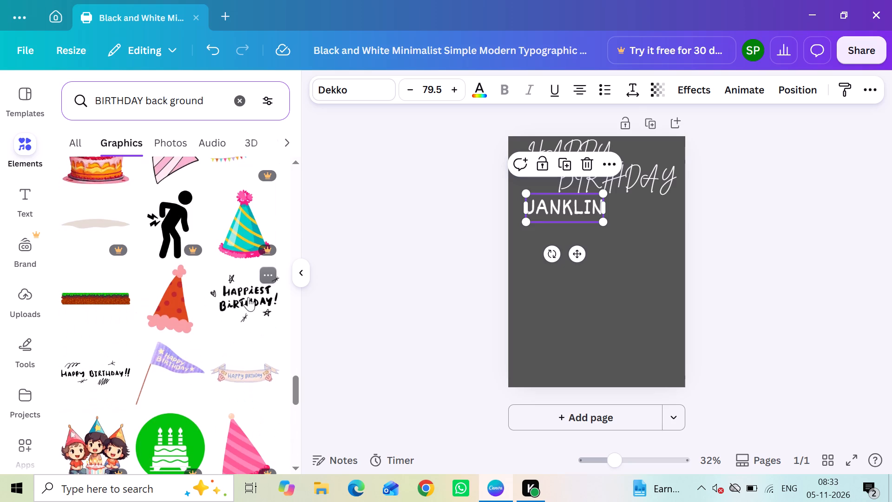
Add the black hand-lettered HAPPIEST BIRTHDAY! graphic with stars to the poster.
{"action": "left_click", "coordinate": [248, 297]}
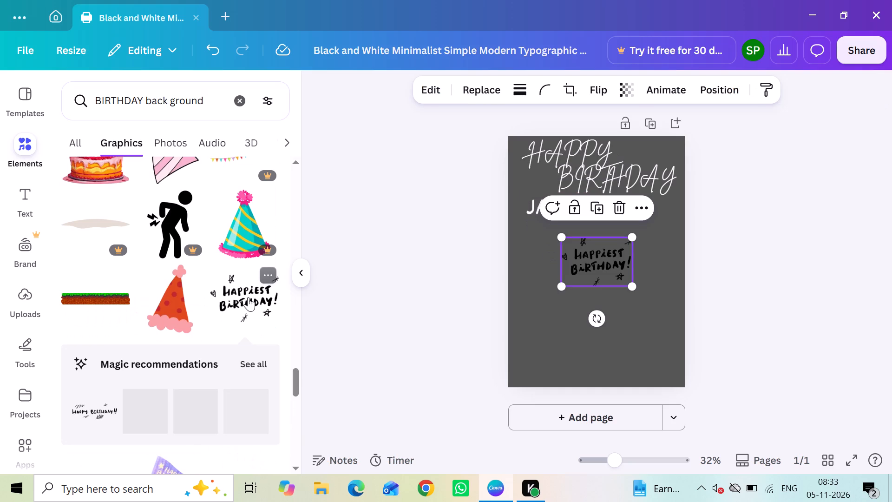
{"action": "scroll", "coordinate": [156, 365], "scroll_direction": "down", "scroll_amount": 3}
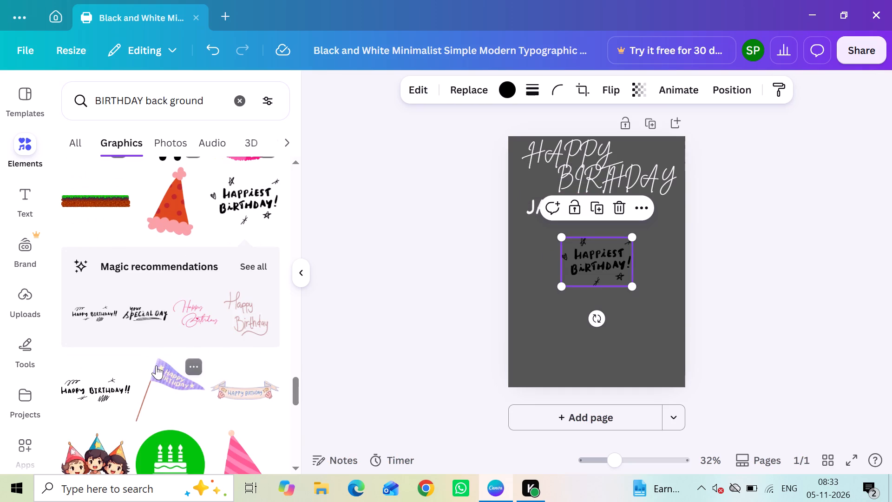
{"action": "scroll", "coordinate": [156, 365], "scroll_direction": "down", "scroll_amount": 5}
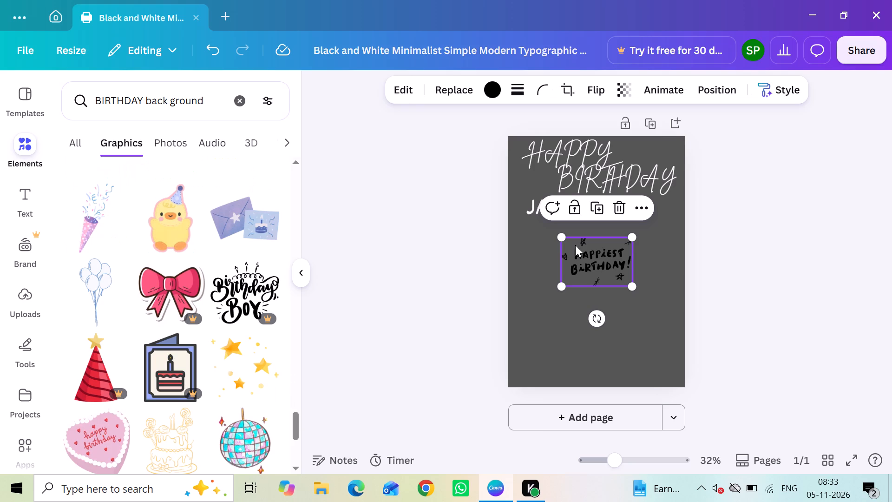
Enlarge the HAPPIEST BIRTHDAY! graphic until it spans the full page width, with its top edge at the JANKLIN heading.
{"action": "left_click", "coordinate": [556, 232]}
{"action": "left_click", "coordinate": [565, 238]}
{"action": "left_click_drag", "start_coordinate": [562, 238], "coordinate": [565, 238]}
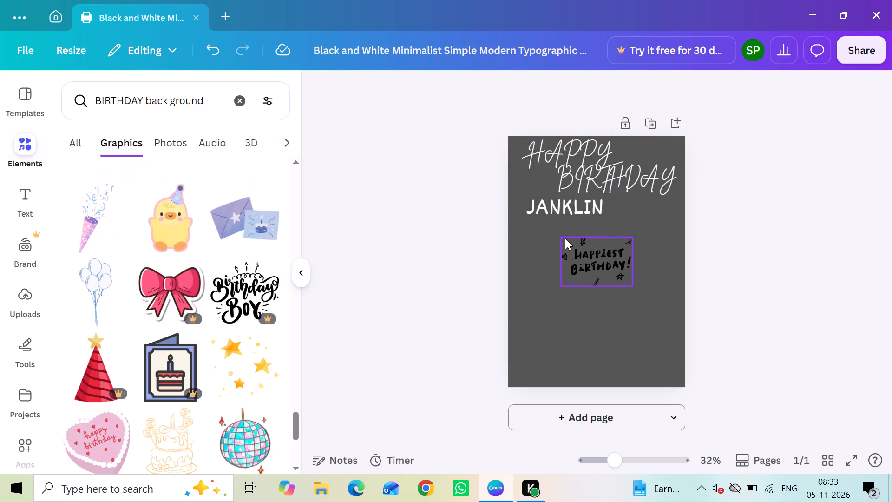
{"action": "left_click_drag", "start_coordinate": [565, 238], "coordinate": [520, 210]}
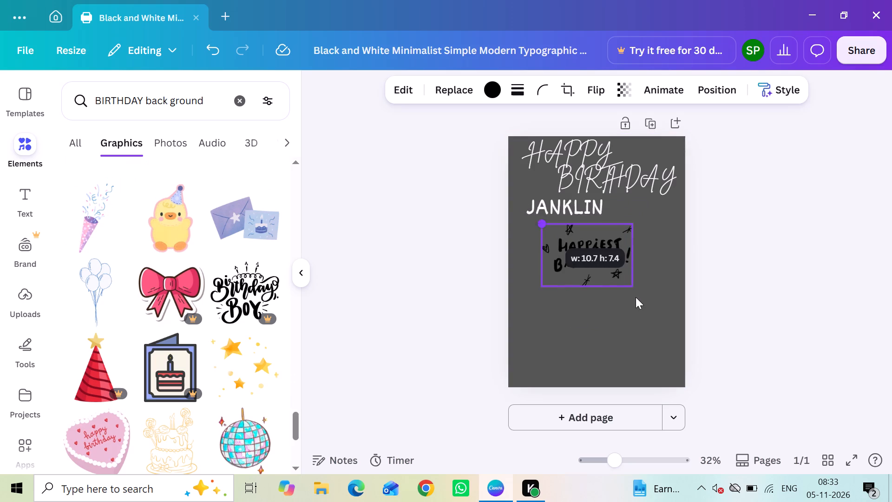
{"action": "left_click_drag", "start_coordinate": [632, 289], "coordinate": [674, 339]}
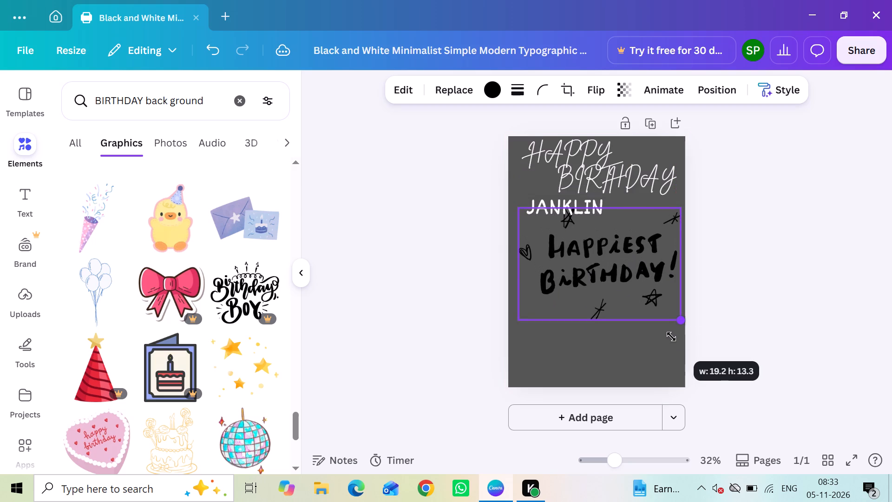
{"action": "left_click_drag", "start_coordinate": [514, 318], "coordinate": [513, 318]}
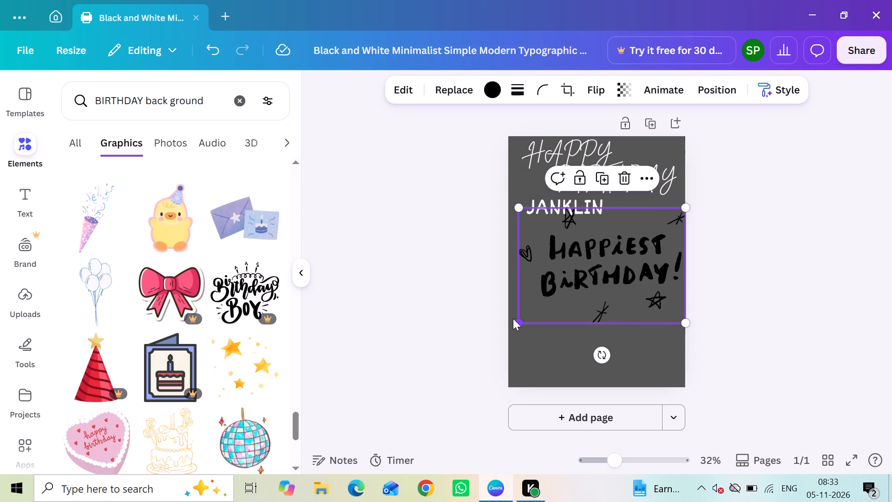
{"action": "left_click_drag", "start_coordinate": [513, 318], "coordinate": [502, 318]}
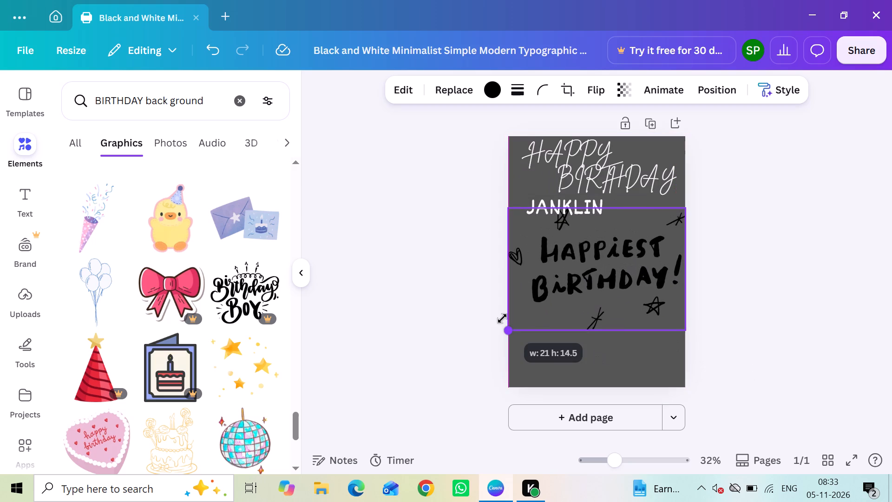
Set the transparency of the HAPPIEST BIRTHDAY! graphic to 31.
{"action": "left_click", "coordinate": [616, 89]}
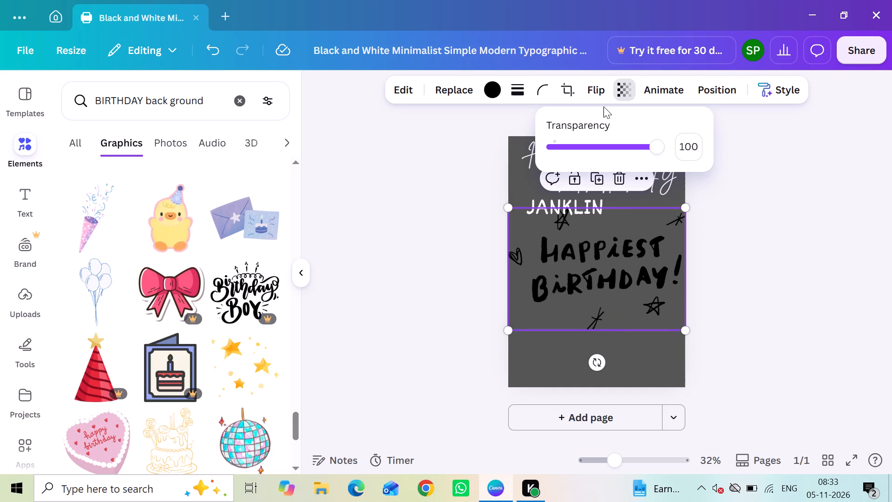
{"action": "left_click", "coordinate": [594, 148]}
{"action": "left_click_drag", "start_coordinate": [594, 148], "coordinate": [493, 64]}
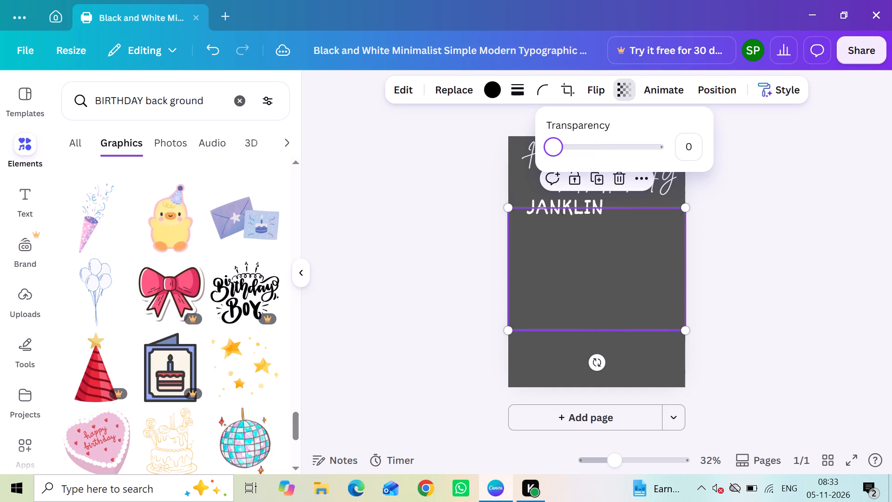
{"action": "left_click_drag", "start_coordinate": [493, 64], "coordinate": [584, 151]}
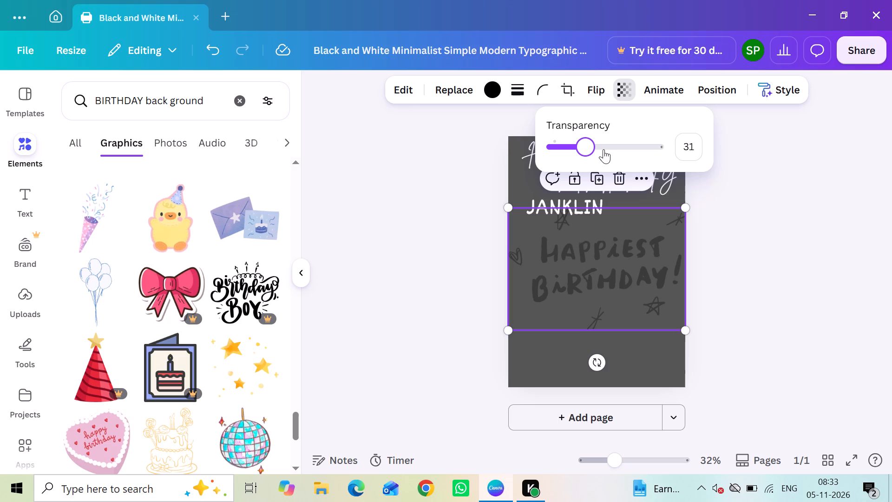
{"action": "left_click", "coordinate": [523, 181]}
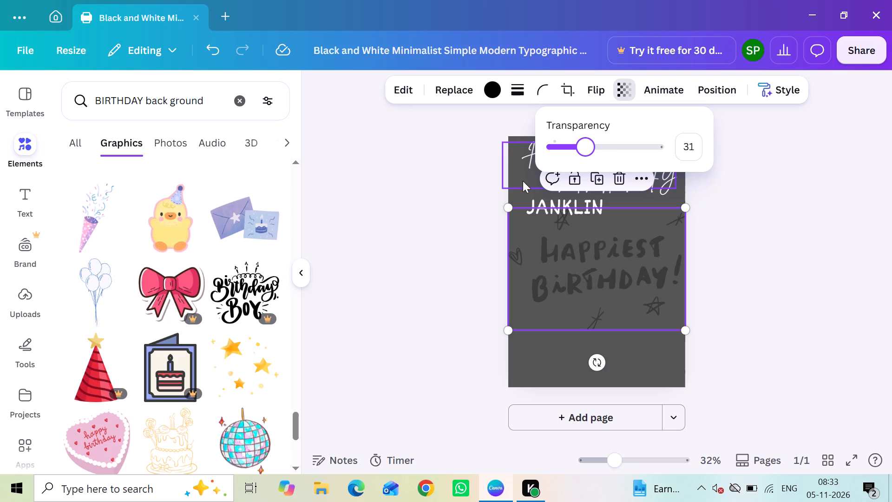
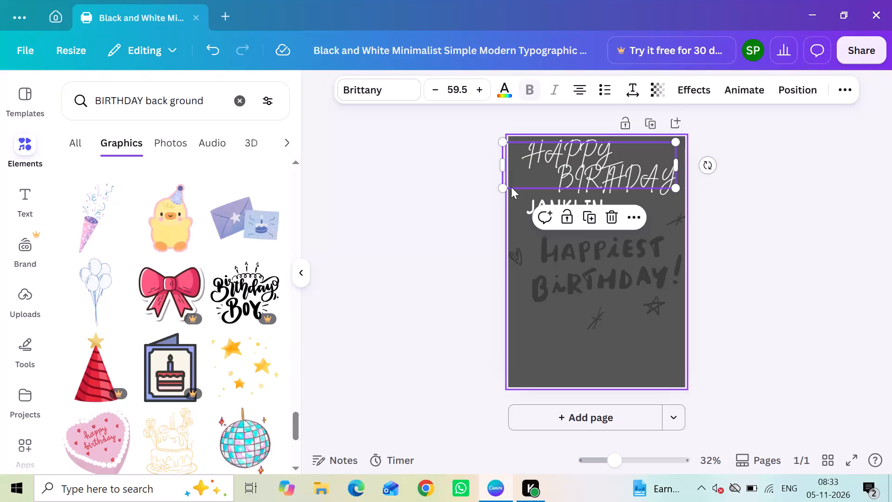
Change the poster's background colour from the default gradients to the red-to-orange one.
{"action": "left_click", "coordinate": [562, 81]}
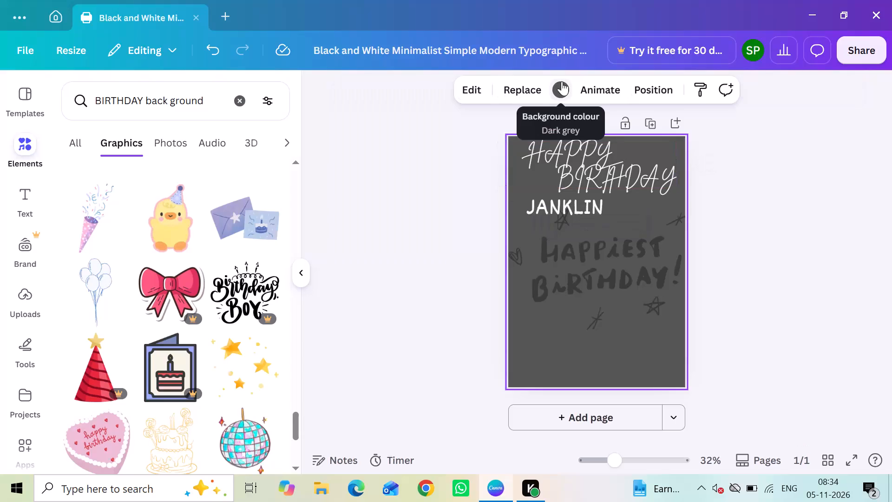
{"action": "left_click", "coordinate": [562, 81]}
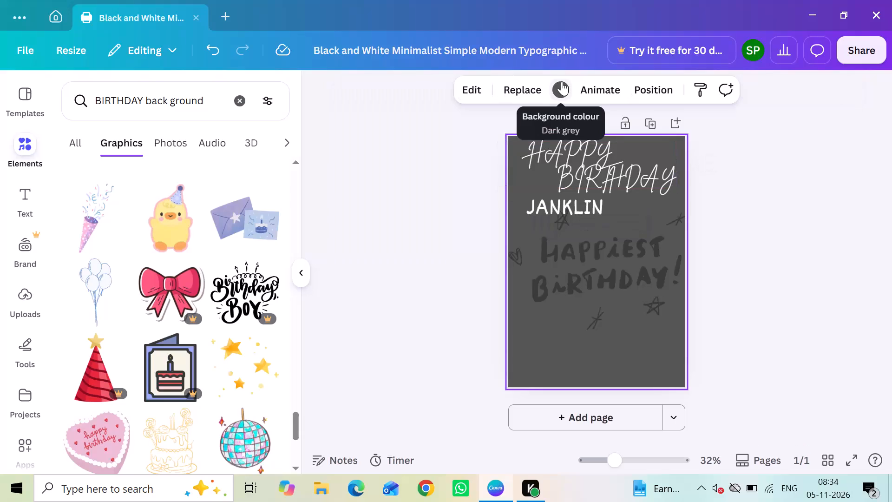
{"action": "left_click", "coordinate": [554, 90]}
{"action": "scroll", "coordinate": [236, 285], "scroll_direction": "down", "scroll_amount": 1}
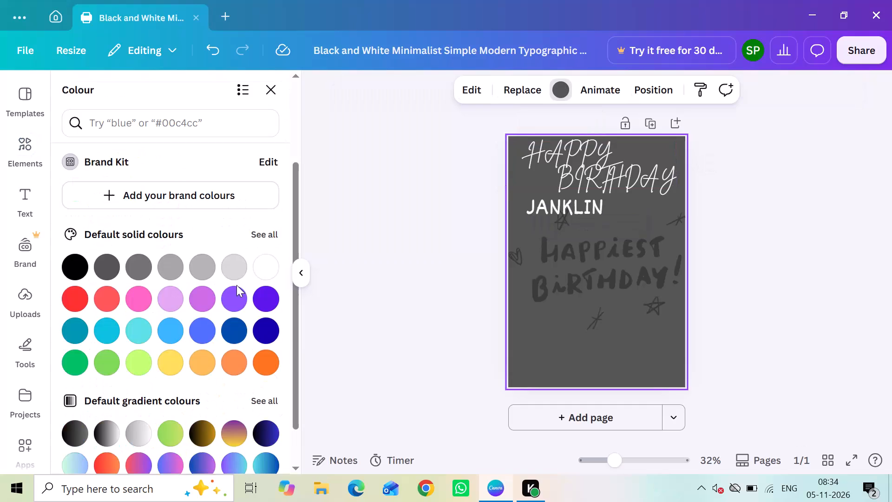
{"action": "scroll", "coordinate": [236, 285], "scroll_direction": "down", "scroll_amount": 1}
{"action": "left_click", "coordinate": [68, 295]}
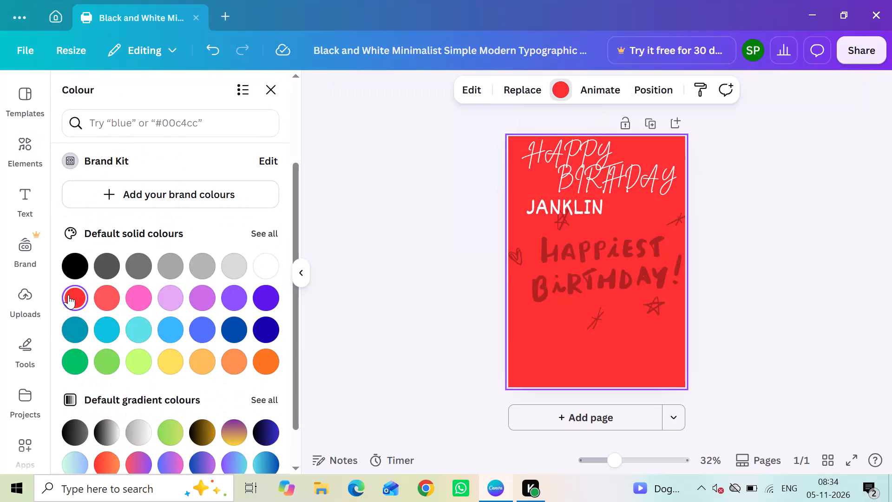
{"action": "scroll", "coordinate": [68, 295], "scroll_direction": "down", "scroll_amount": 3}
{"action": "left_click", "coordinate": [103, 469]}
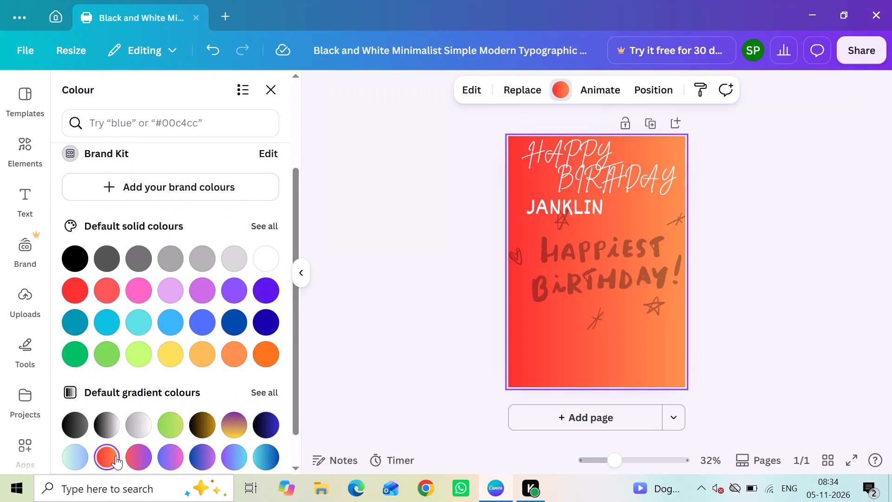
Recolour the HAPPY BIRTHDAY heading to the light green default solid colour.
{"action": "left_click", "coordinate": [591, 170]}
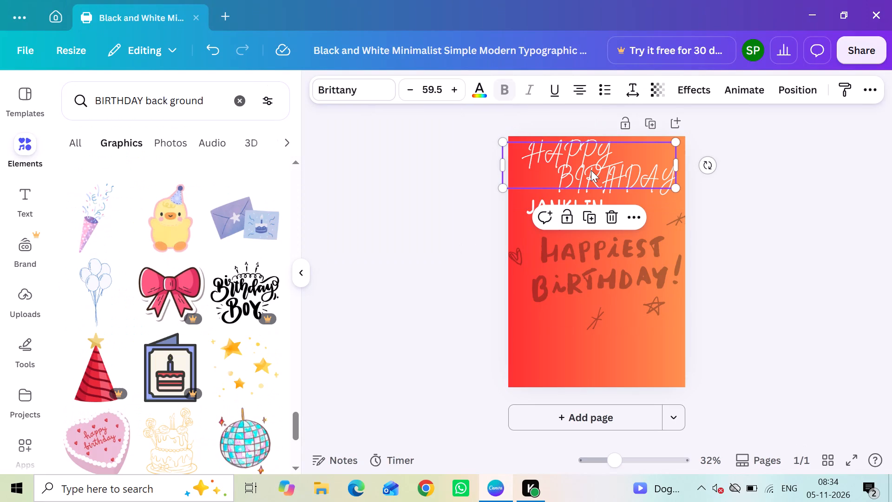
{"action": "left_click", "coordinate": [483, 96]}
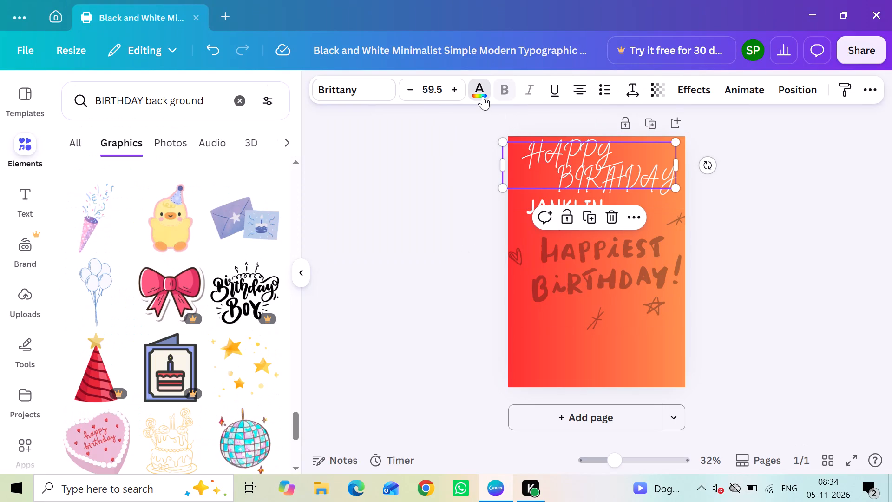
{"action": "scroll", "coordinate": [93, 387], "scroll_direction": "down", "scroll_amount": 1}
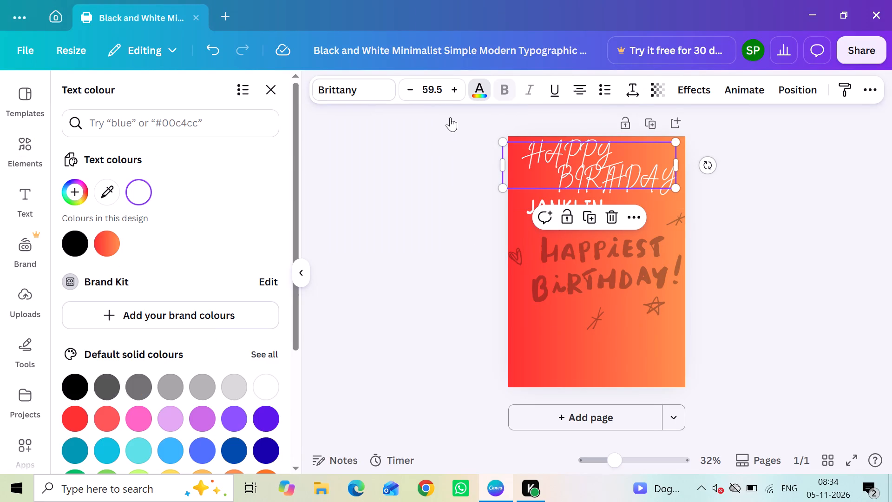
{"action": "scroll", "coordinate": [450, 117], "scroll_direction": "down", "scroll_amount": 1}
{"action": "left_click", "coordinate": [80, 386]}
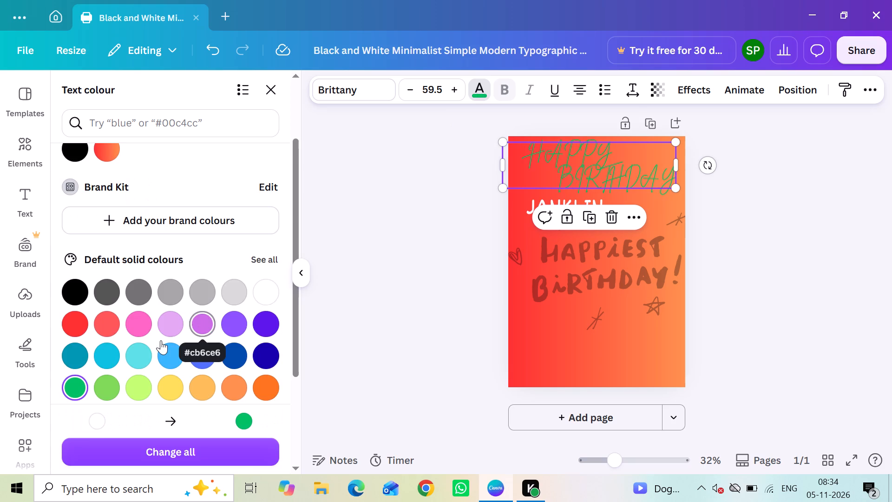
{"action": "left_click", "coordinate": [103, 376]}
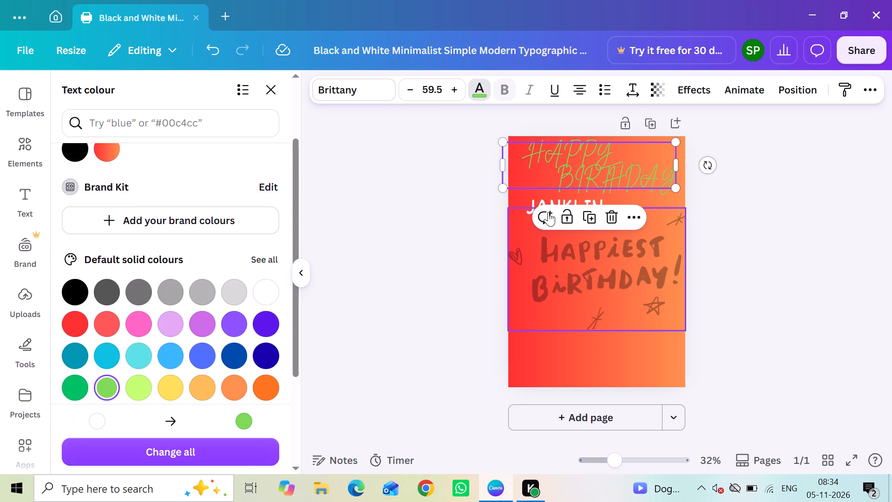
Recolour the JANKLIN text to black.
{"action": "left_click", "coordinate": [534, 204]}
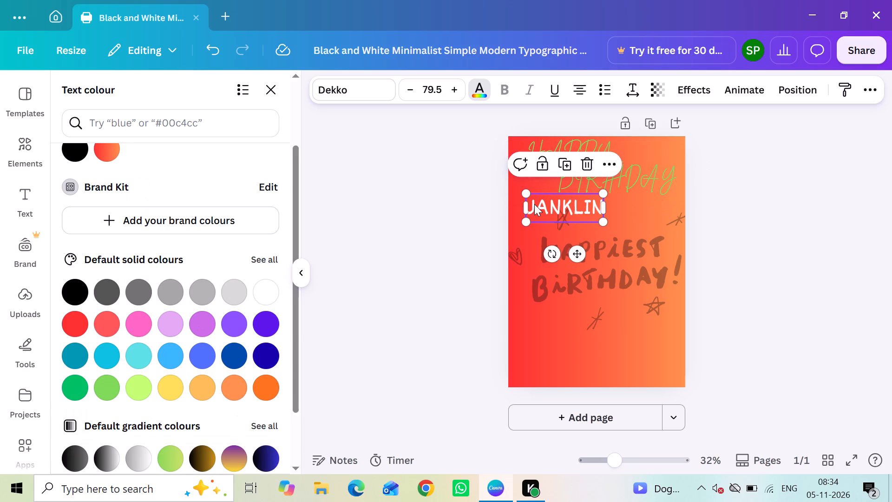
{"action": "left_click", "coordinate": [77, 290]}
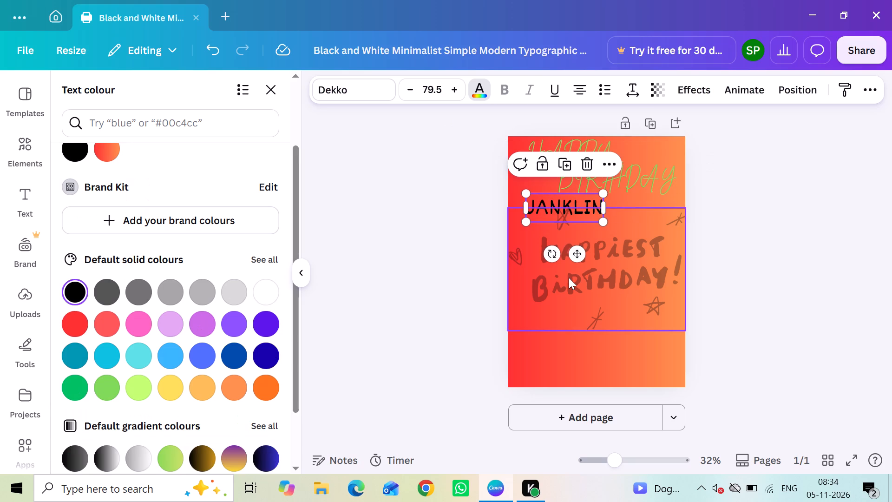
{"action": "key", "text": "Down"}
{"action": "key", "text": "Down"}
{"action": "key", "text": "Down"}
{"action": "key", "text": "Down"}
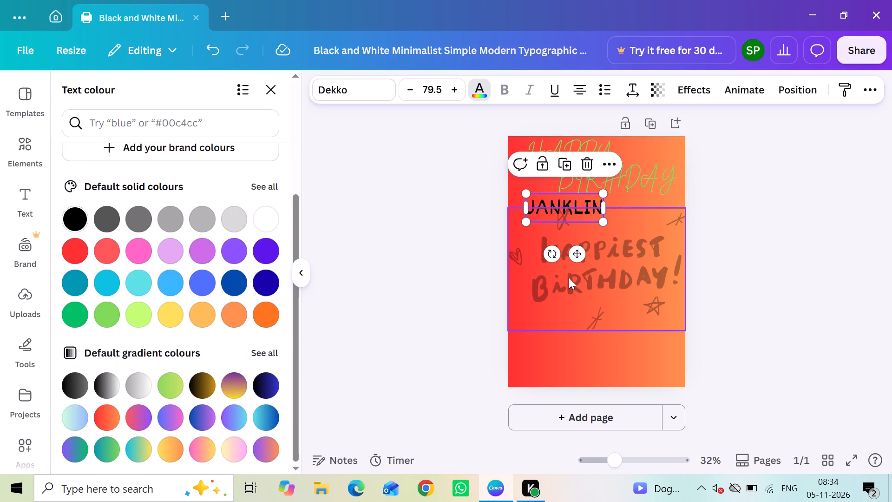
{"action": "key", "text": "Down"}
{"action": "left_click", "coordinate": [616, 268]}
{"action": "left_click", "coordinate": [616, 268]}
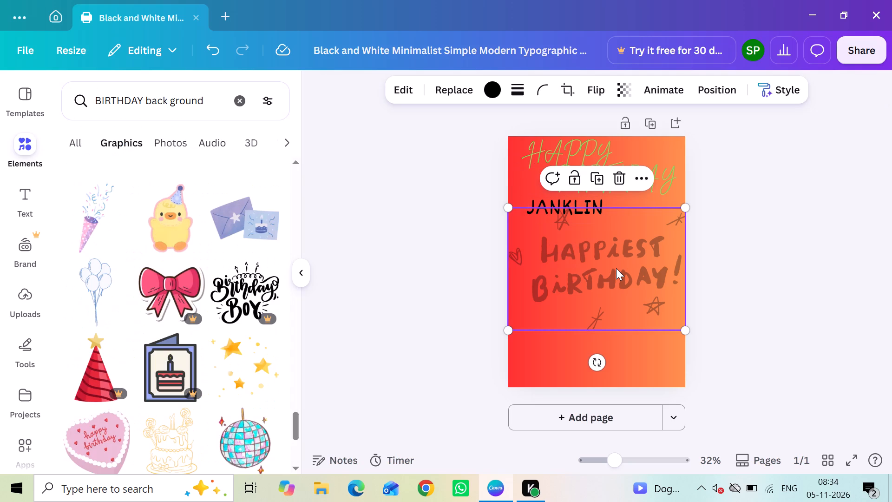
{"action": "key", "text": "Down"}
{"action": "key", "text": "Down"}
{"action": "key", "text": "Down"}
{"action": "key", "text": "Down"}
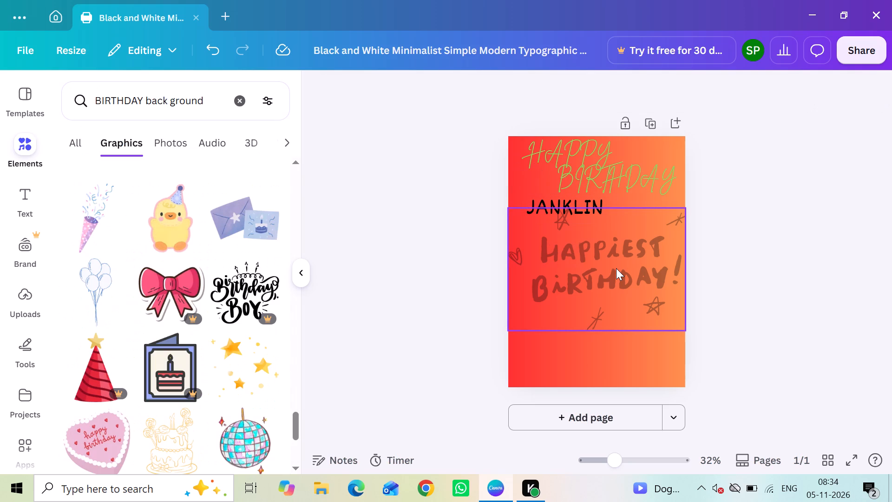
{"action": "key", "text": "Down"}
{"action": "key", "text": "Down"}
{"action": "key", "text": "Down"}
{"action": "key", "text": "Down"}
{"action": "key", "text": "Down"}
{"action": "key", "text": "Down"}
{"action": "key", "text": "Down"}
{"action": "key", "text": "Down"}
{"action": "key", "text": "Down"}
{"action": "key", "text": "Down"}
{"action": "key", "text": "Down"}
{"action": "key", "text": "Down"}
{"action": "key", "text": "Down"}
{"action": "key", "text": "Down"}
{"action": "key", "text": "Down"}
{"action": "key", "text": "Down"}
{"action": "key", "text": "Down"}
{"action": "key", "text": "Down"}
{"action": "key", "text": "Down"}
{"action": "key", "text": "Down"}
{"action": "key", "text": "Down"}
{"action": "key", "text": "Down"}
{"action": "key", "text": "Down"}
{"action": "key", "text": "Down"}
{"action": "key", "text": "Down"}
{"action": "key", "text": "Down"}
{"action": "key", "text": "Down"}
Add the white balloon bunch graphic with blue outlines and place it at the poster's bottom edge, near the left side.
{"action": "scroll", "coordinate": [104, 319], "scroll_direction": "down", "scroll_amount": 1}
{"action": "scroll", "coordinate": [616, 268], "scroll_direction": "down", "scroll_amount": 1}
{"action": "left_click", "coordinate": [102, 234]}
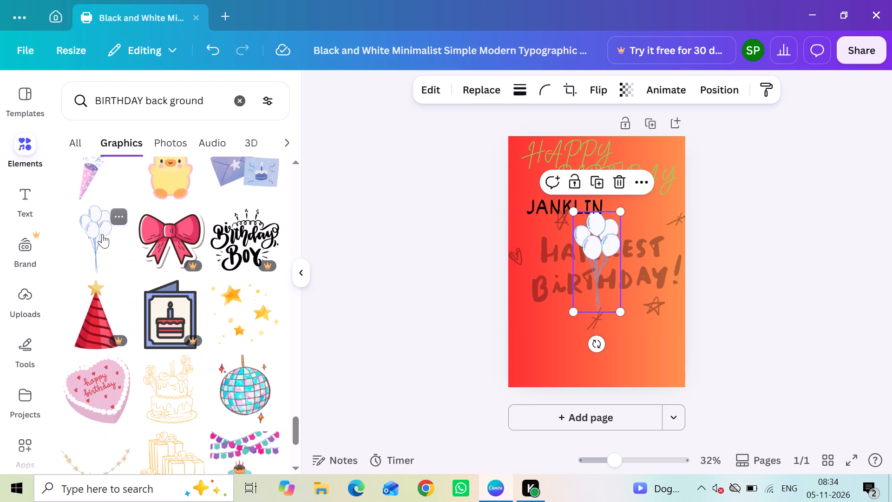
{"action": "left_click_drag", "start_coordinate": [592, 268], "coordinate": [568, 318]}
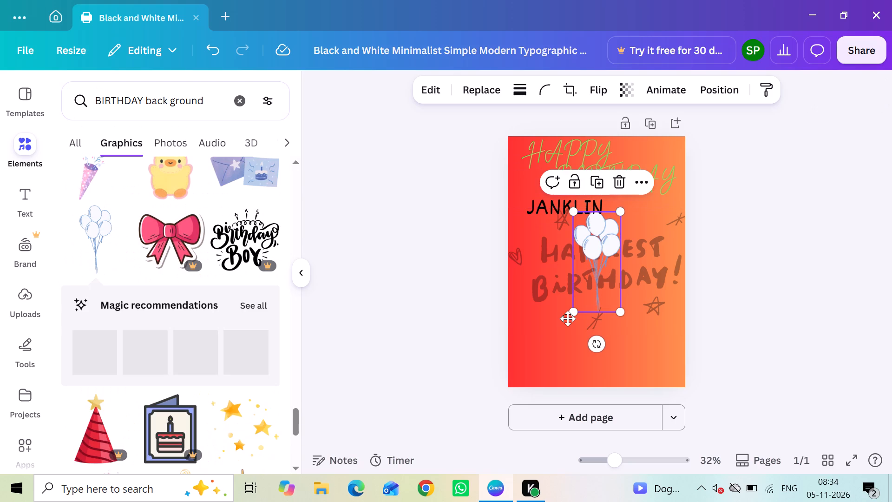
{"action": "left_click_drag", "start_coordinate": [568, 318], "coordinate": [545, 346]}
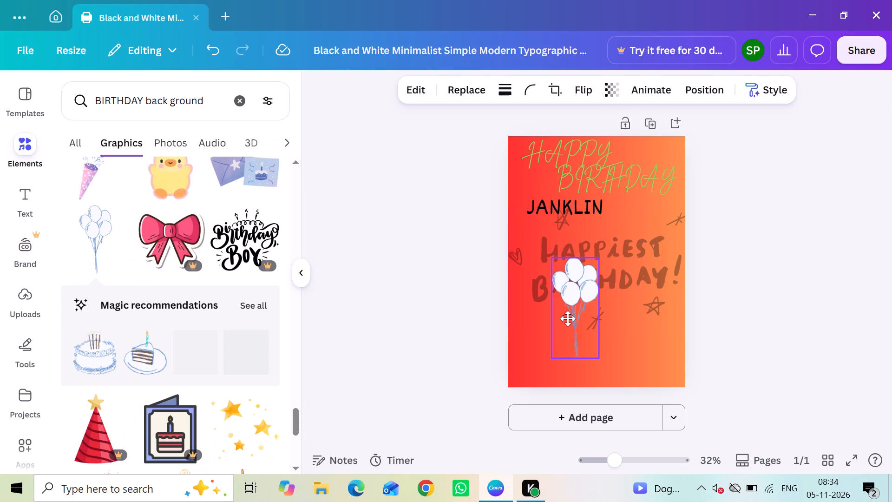
Shrink the balloon bunch to about a third of the page height, keeping it on the poster's bottom edge.
{"action": "left_click_drag", "start_coordinate": [570, 290], "coordinate": [568, 292]}
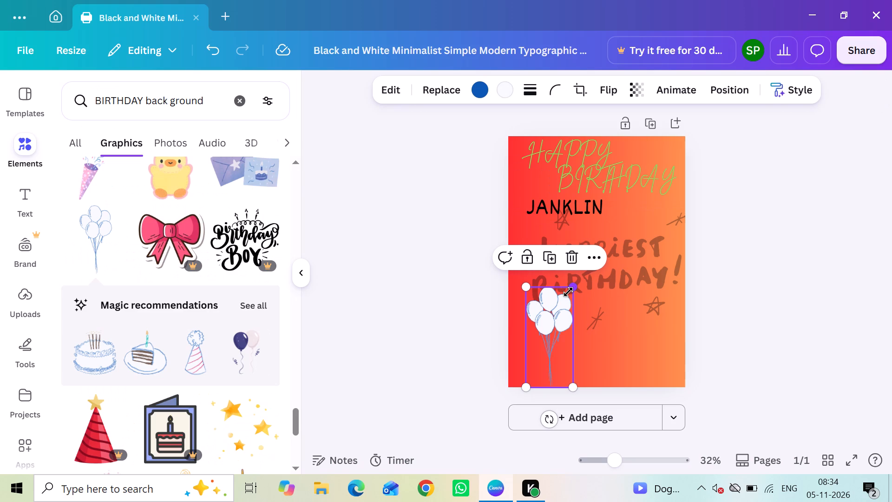
{"action": "left_click_drag", "start_coordinate": [568, 292], "coordinate": [556, 314]}
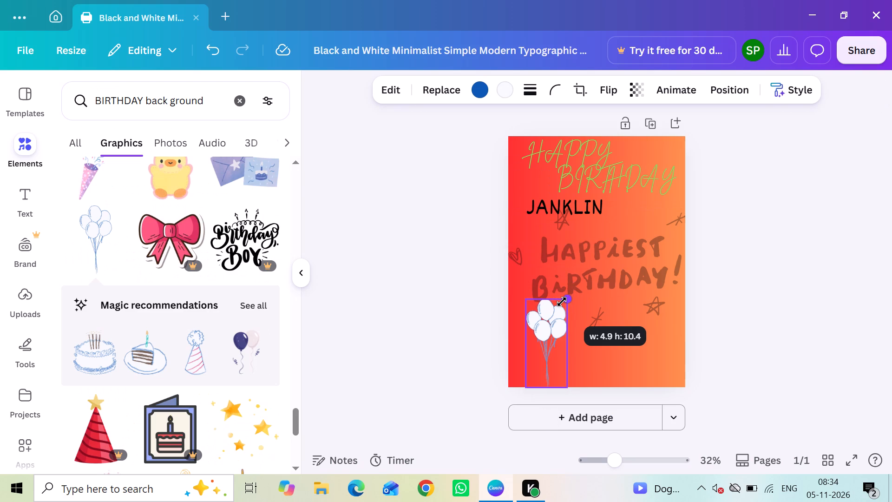
{"action": "left_click_drag", "start_coordinate": [558, 315], "coordinate": [569, 291]}
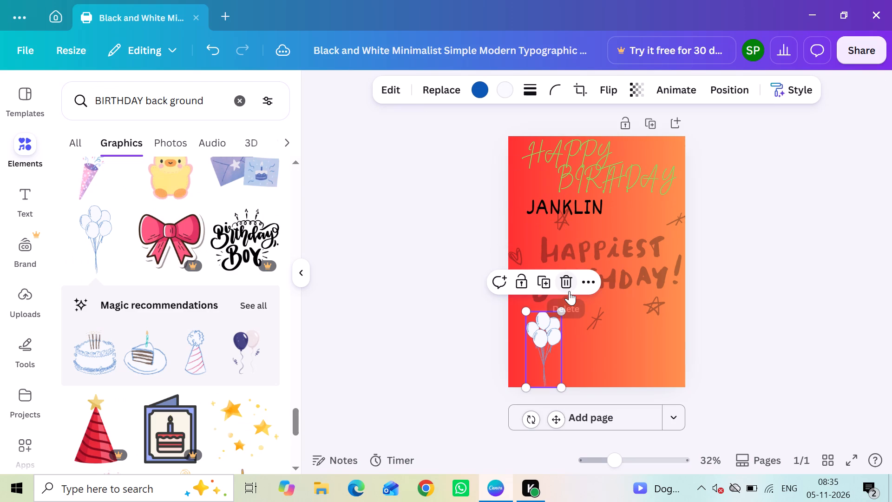
{"action": "left_click_drag", "start_coordinate": [569, 291], "coordinate": [561, 307]}
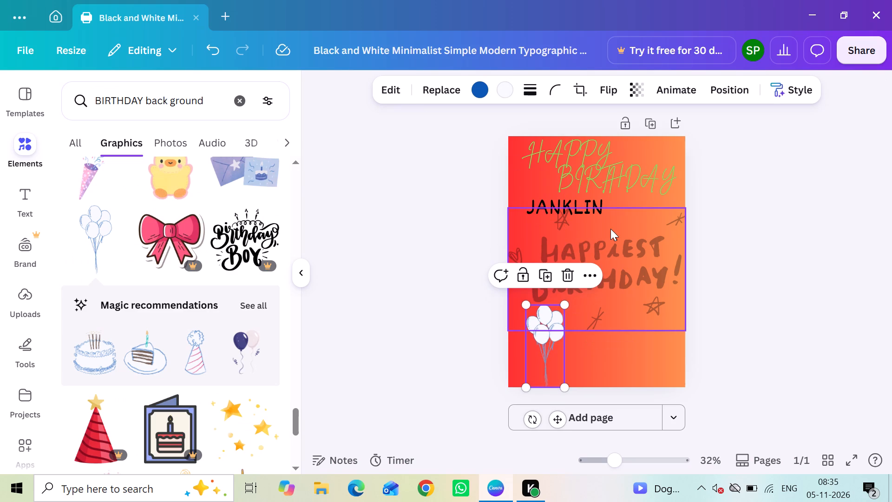
Set the transparency of the balloon bunch to 78.
{"action": "left_click", "coordinate": [644, 95]}
{"action": "left_click", "coordinate": [618, 147]}
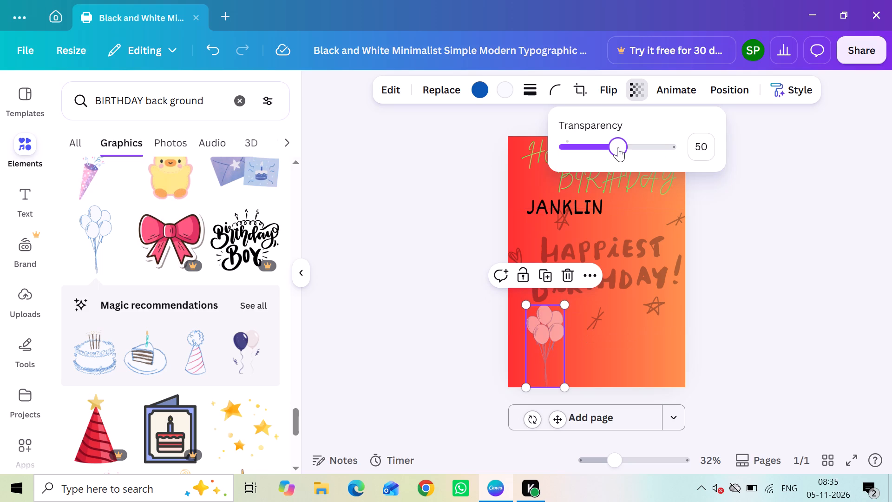
{"action": "left_click", "coordinate": [599, 147]}
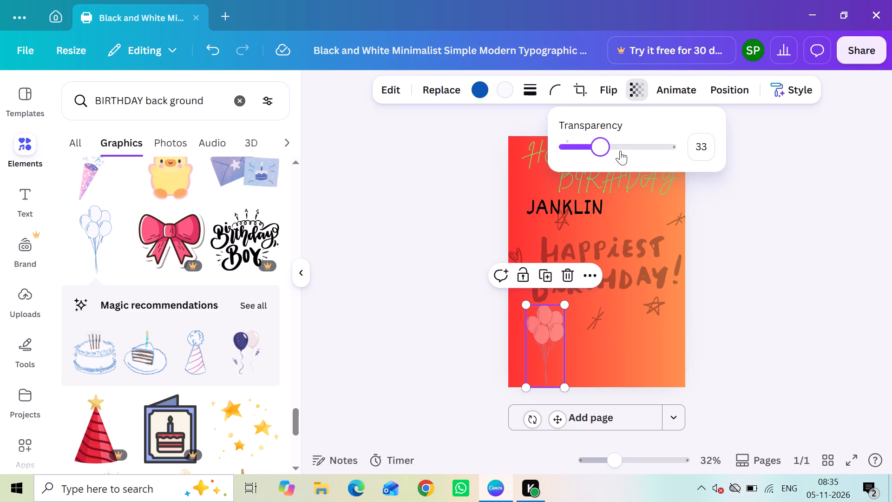
{"action": "left_click", "coordinate": [648, 136]}
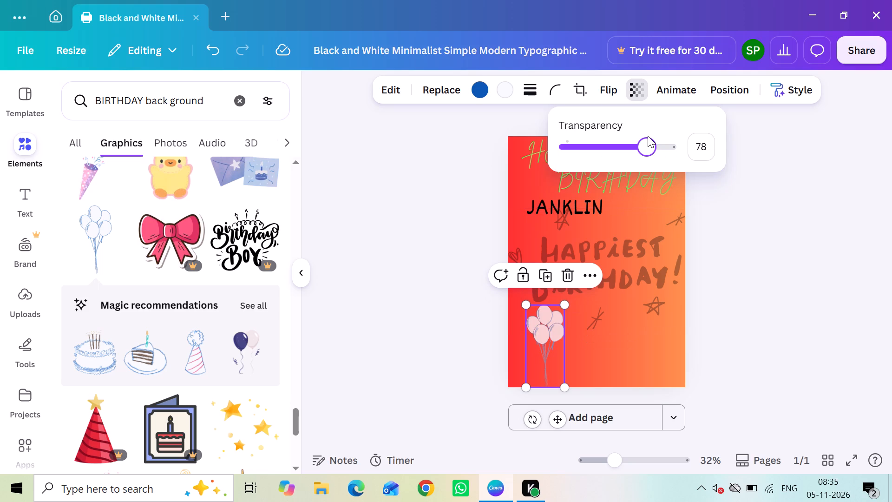
Move the balloon bunch into the poster's bottom-left corner, flush with the left page edge.
{"action": "left_click_drag", "start_coordinate": [542, 336], "coordinate": [531, 336]}
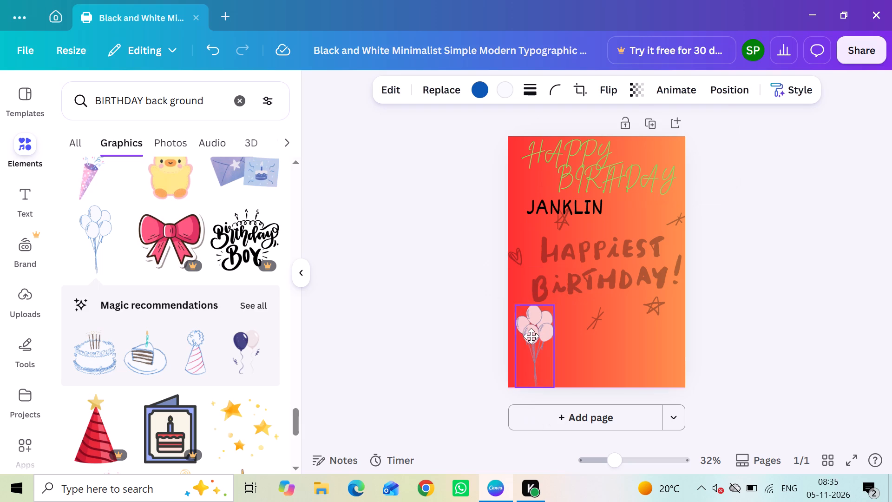
{"action": "left_click_drag", "start_coordinate": [531, 336], "coordinate": [528, 336]}
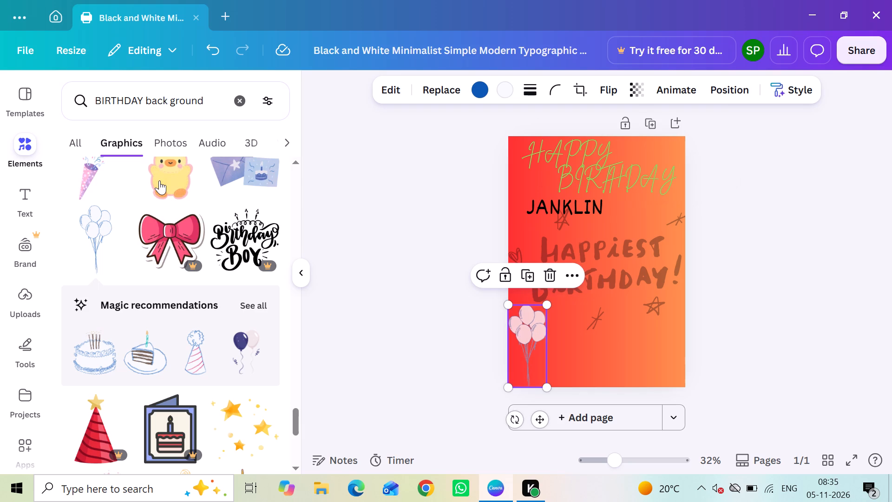
{"action": "scroll", "coordinate": [159, 180], "scroll_direction": "down", "scroll_amount": 8}
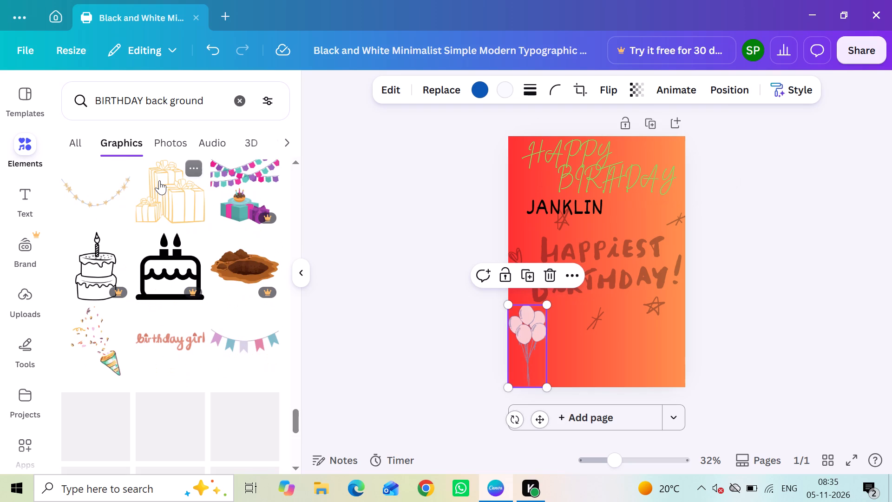
{"action": "scroll", "coordinate": [159, 180], "scroll_direction": "up", "scroll_amount": 1}
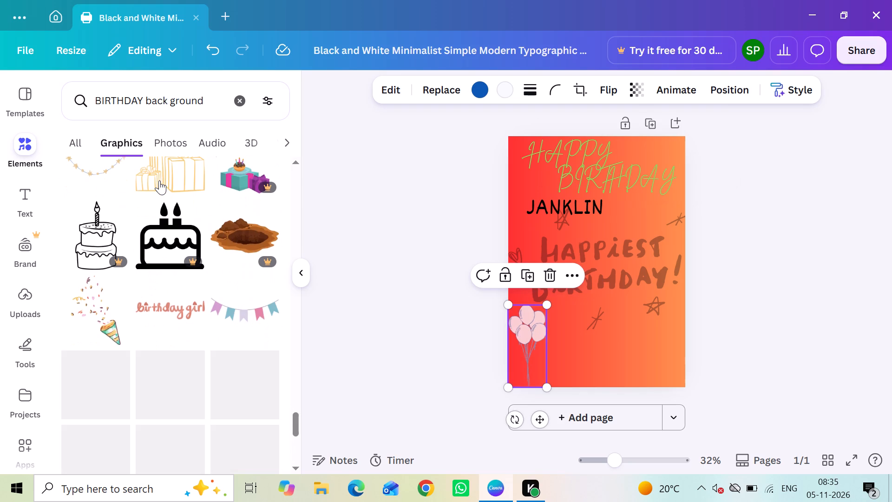
{"action": "scroll", "coordinate": [181, 252], "scroll_direction": "down", "scroll_amount": 7}
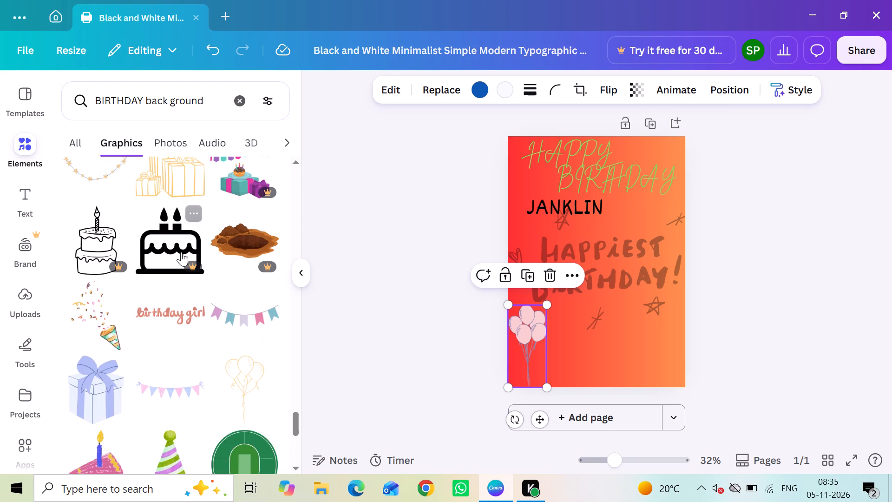
{"action": "scroll", "coordinate": [181, 252], "scroll_direction": "down", "scroll_amount": 2}
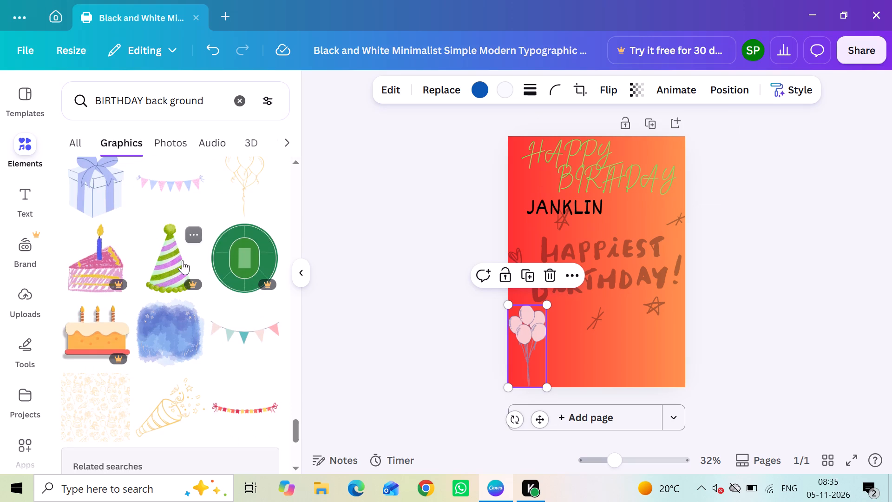
{"action": "scroll", "coordinate": [167, 291], "scroll_direction": "up", "scroll_amount": 5}
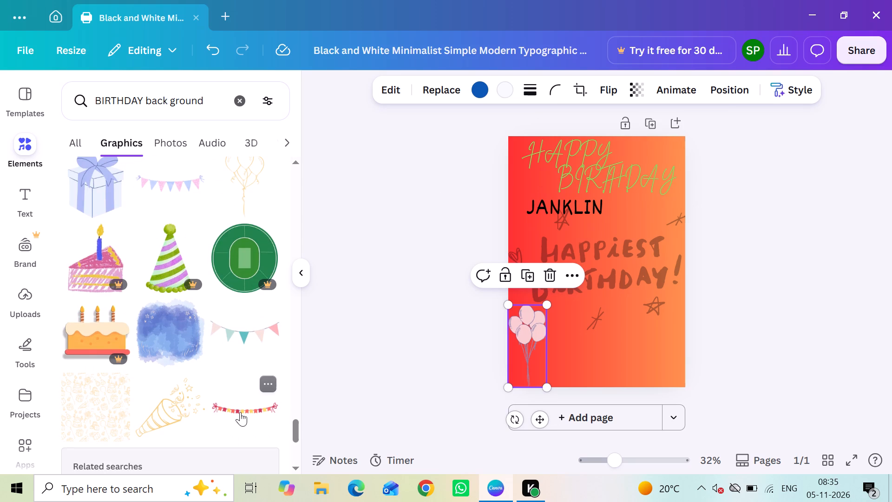
{"action": "scroll", "coordinate": [167, 291], "scroll_direction": "up", "scroll_amount": 15}
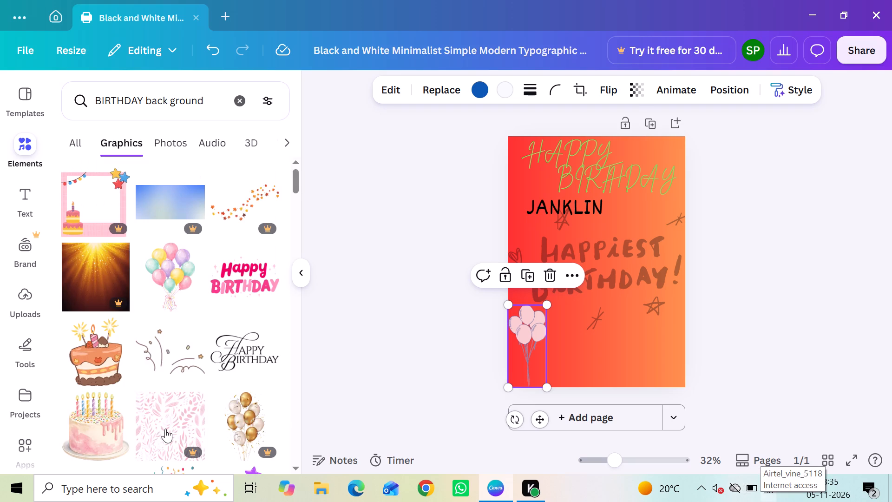
{"action": "scroll", "coordinate": [185, 335], "scroll_direction": "up", "scroll_amount": 1}
{"action": "scroll", "coordinate": [185, 335], "scroll_direction": "down", "scroll_amount": 1}
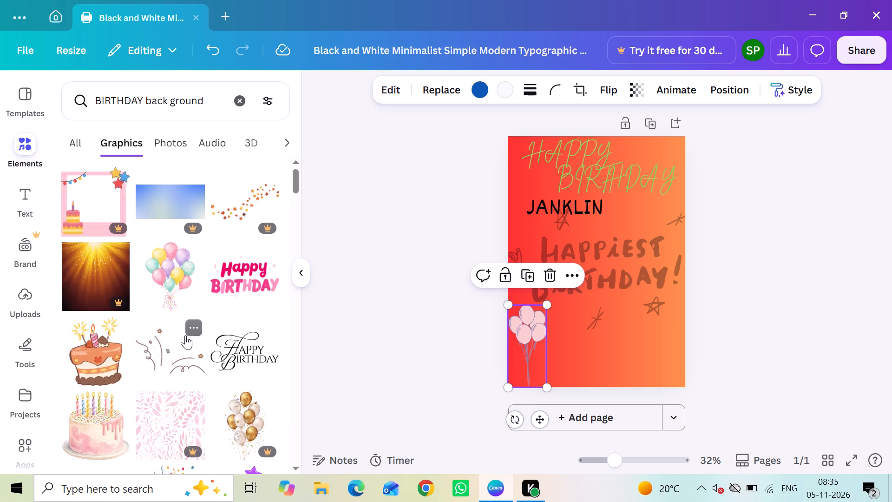
{"action": "scroll", "coordinate": [185, 335], "scroll_direction": "down", "scroll_amount": 5}
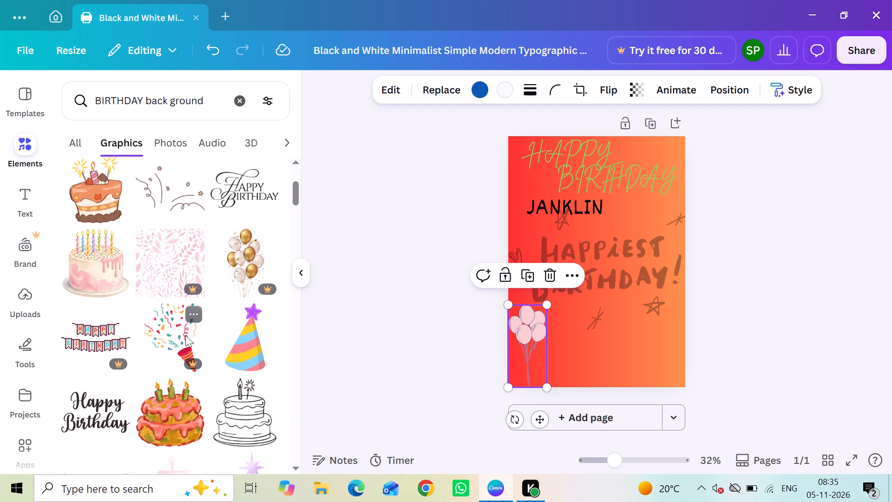
{"action": "left_click", "coordinate": [89, 386]}
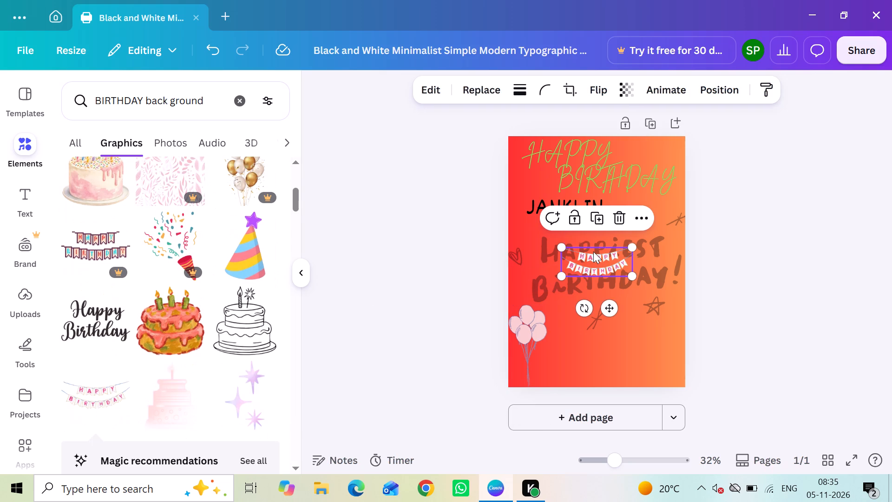
{"action": "left_click_drag", "start_coordinate": [593, 255], "coordinate": [551, 163]}
{"action": "left_click_drag", "start_coordinate": [521, 154], "coordinate": [515, 85]}
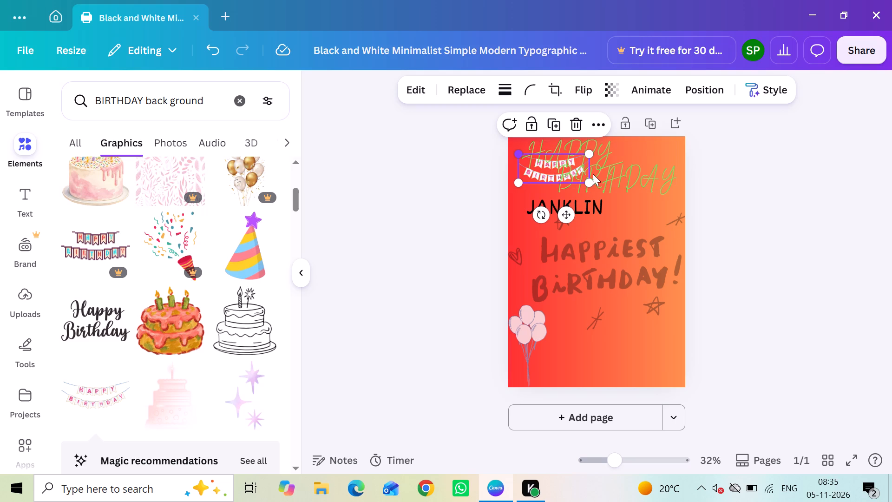
{"action": "left_click_drag", "start_coordinate": [592, 180], "coordinate": [649, 203]}
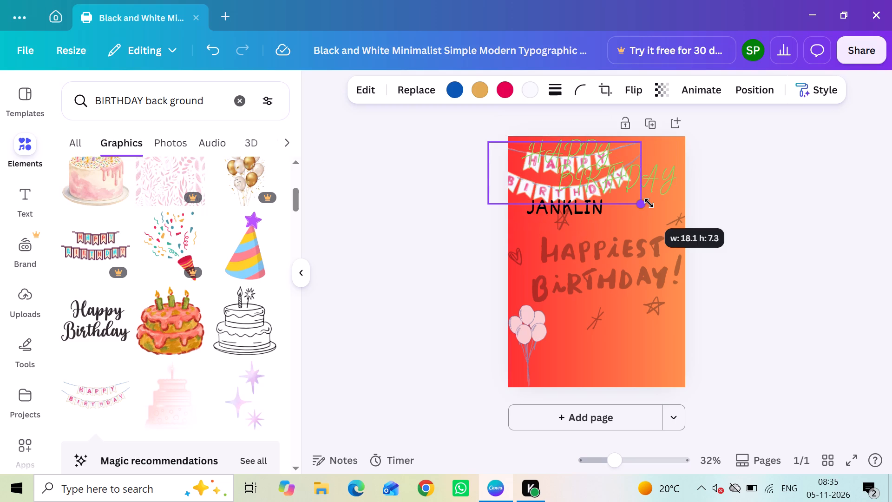
{"action": "left_click_drag", "start_coordinate": [649, 203], "coordinate": [715, 207]}
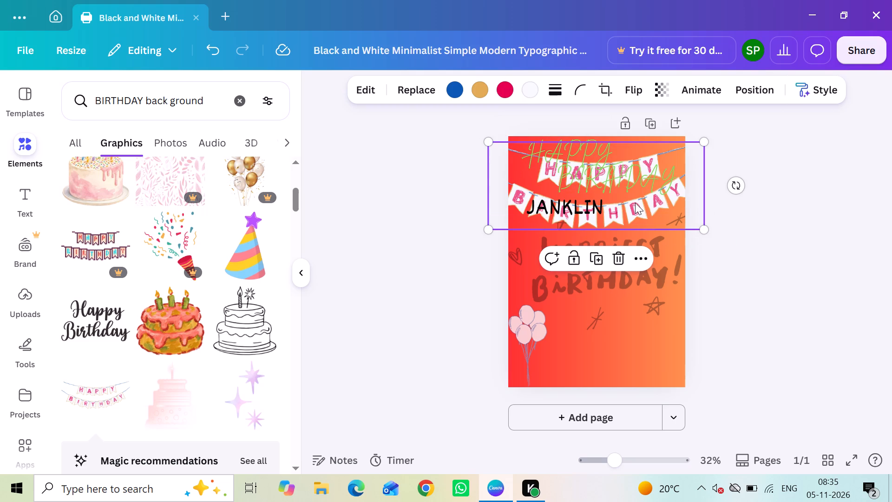
{"action": "left_click_drag", "start_coordinate": [634, 203], "coordinate": [629, 195]}
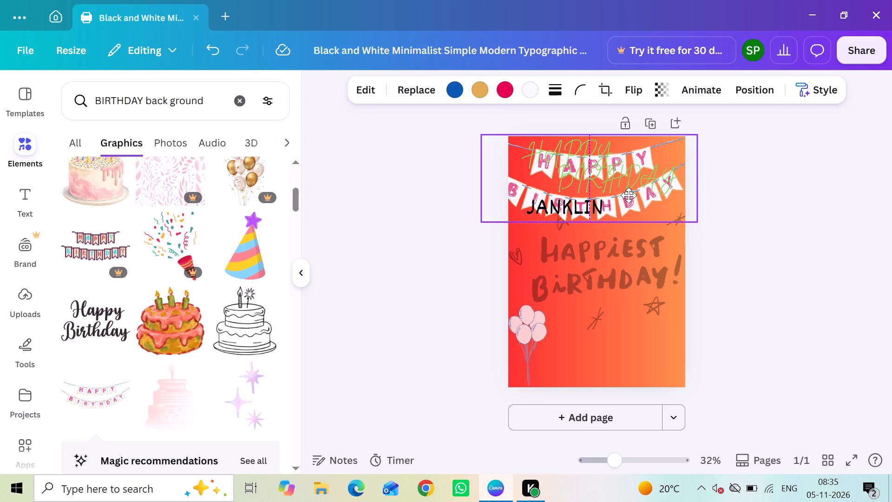
{"action": "left_click_drag", "start_coordinate": [626, 184], "coordinate": [640, 190]}
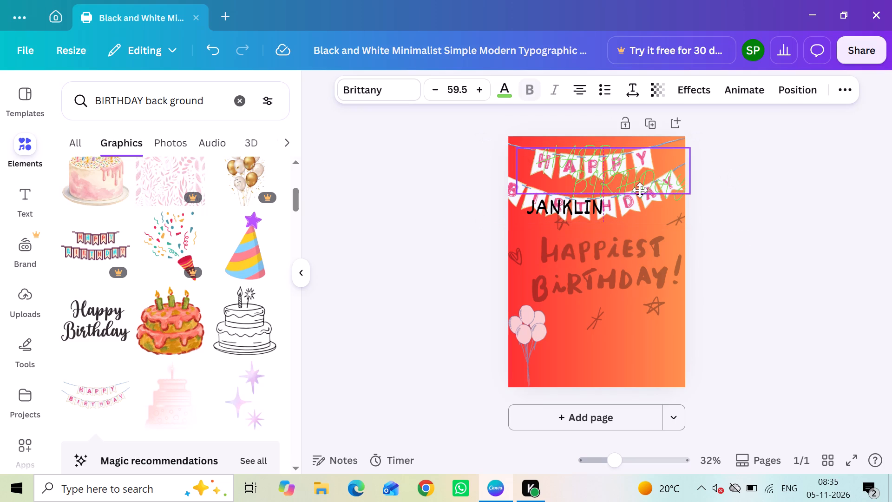
{"action": "left_click_drag", "start_coordinate": [640, 190], "coordinate": [638, 190]}
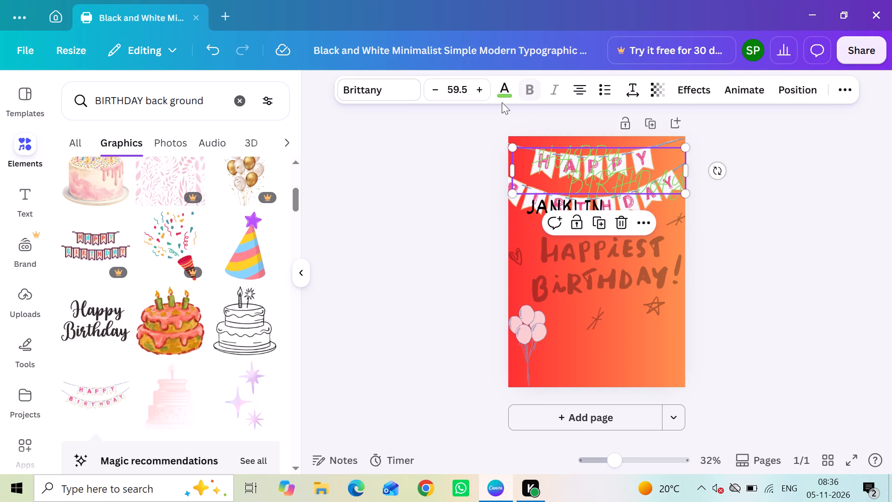
{"action": "left_click", "coordinate": [506, 96]}
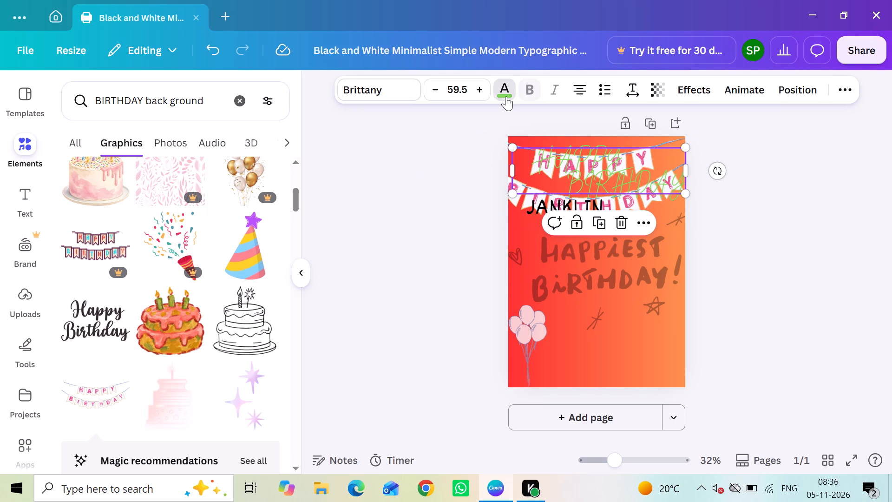
{"action": "left_click", "coordinate": [171, 189]}
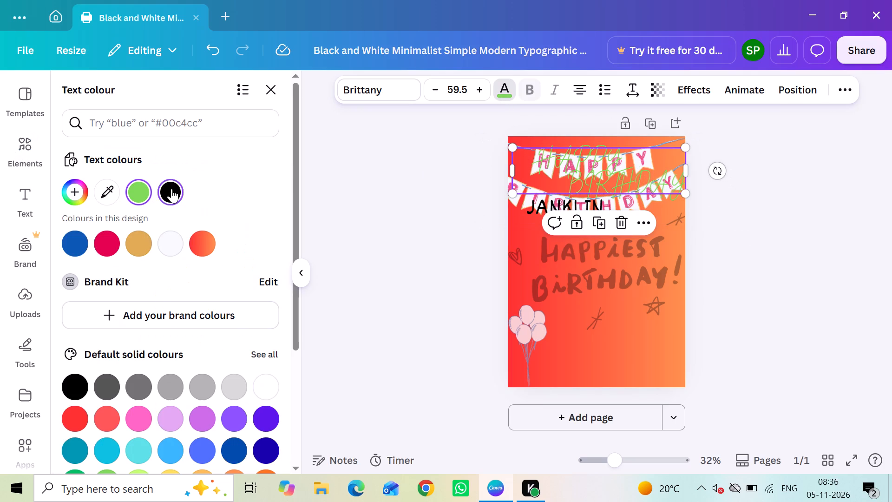
{"action": "left_click", "coordinate": [556, 177]}
{"action": "left_click", "coordinate": [754, 188]}
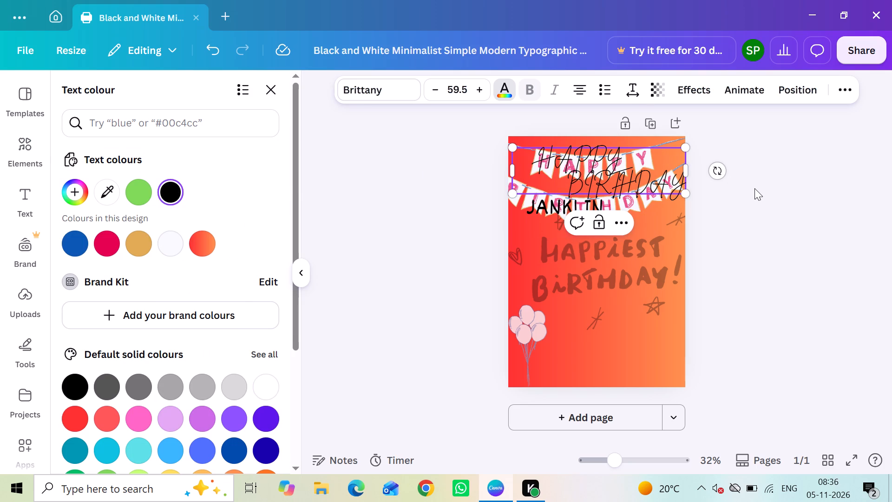
{"action": "left_click", "coordinate": [754, 186]}
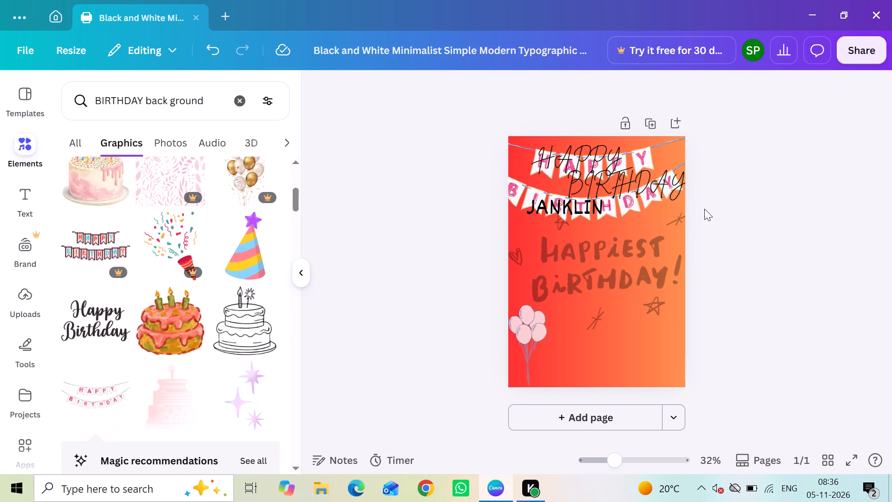
{"action": "left_click_drag", "start_coordinate": [646, 208], "coordinate": [653, 202]}
{"action": "left_click", "coordinate": [789, 180]}
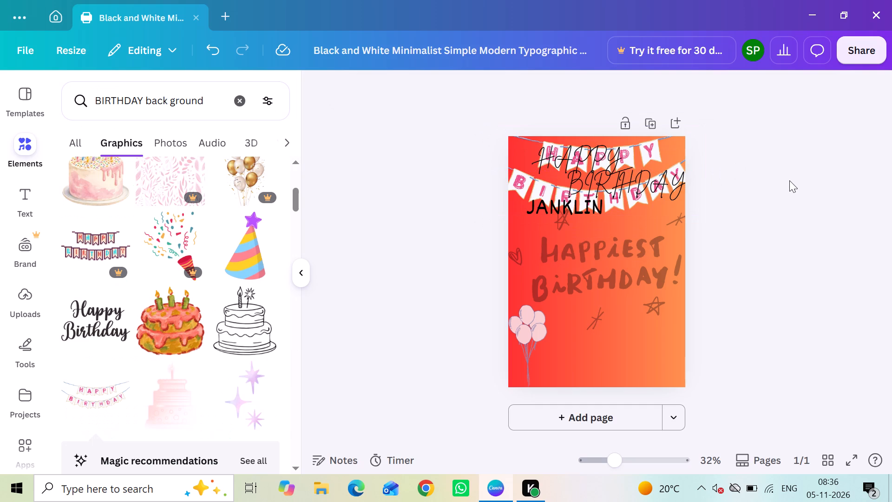
{"action": "left_click", "coordinate": [569, 211]}
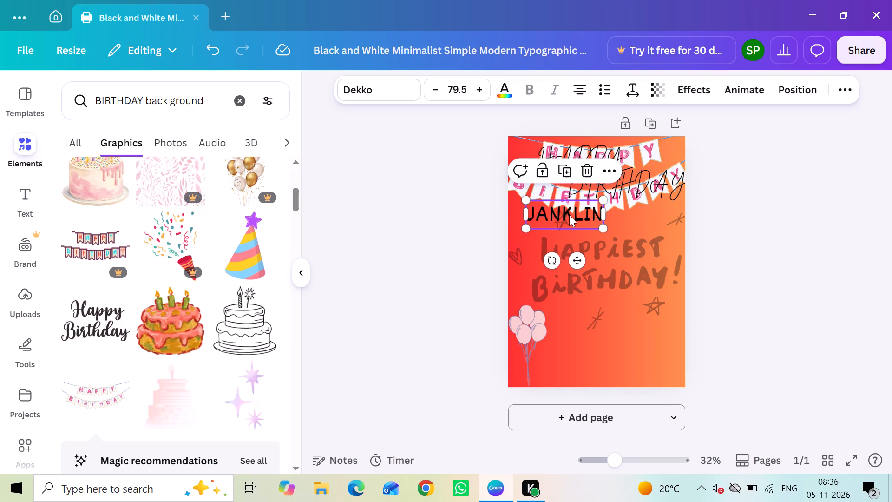
{"action": "left_click", "coordinate": [569, 215]}
{"action": "scroll", "coordinate": [263, 267], "scroll_direction": "down", "scroll_amount": 1}
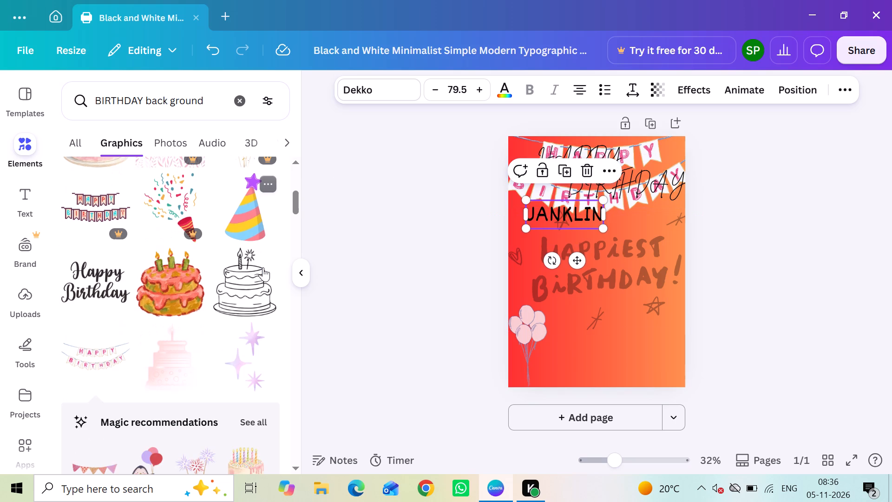
{"action": "left_click", "coordinate": [240, 102]}
{"action": "left_click", "coordinate": [13, 209]}
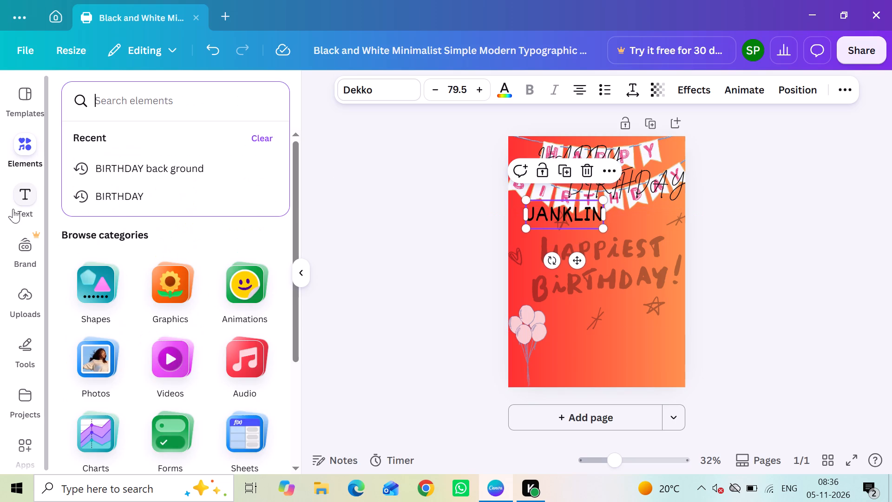
{"action": "left_click", "coordinate": [116, 364]}
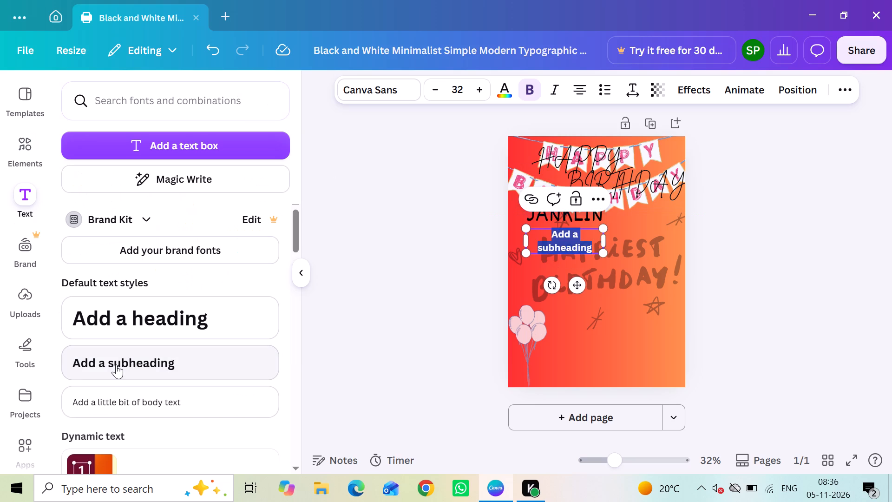
{"action": "type", "text": "in"}
{"action": "type", "text": "var"}
{"action": "key", "text": "BackSpace"}
{"action": "type", "text": "yion"}
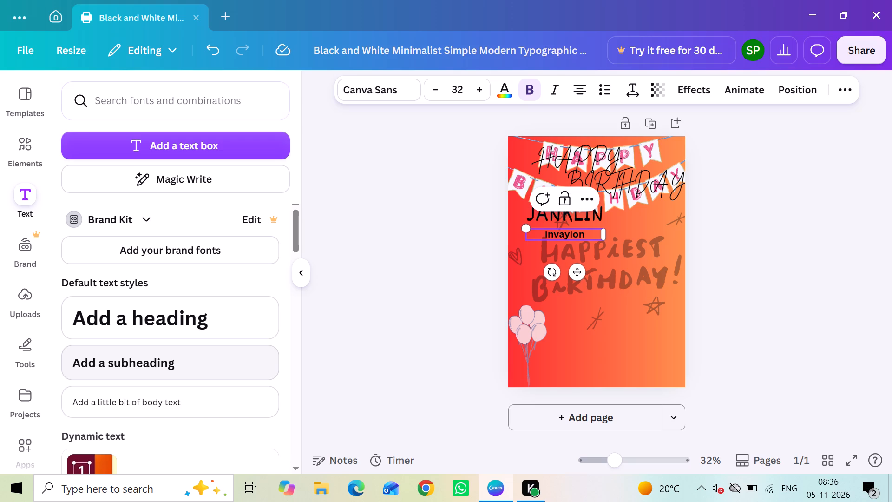
{"action": "key", "text": "BackSpace"}
{"action": "key", "text": "BackSpace"}
{"action": "key", "text": "BackSpace"}
{"action": "key", "text": "BackSpace"}
{"action": "key", "text": "BackSpace"}
{"action": "type", "text": "tation"}
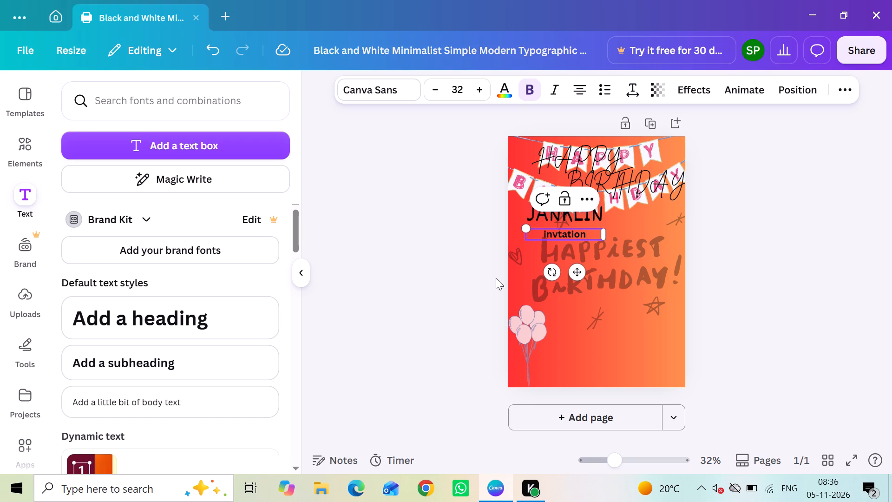
{"action": "key", "text": "shift+colon"}
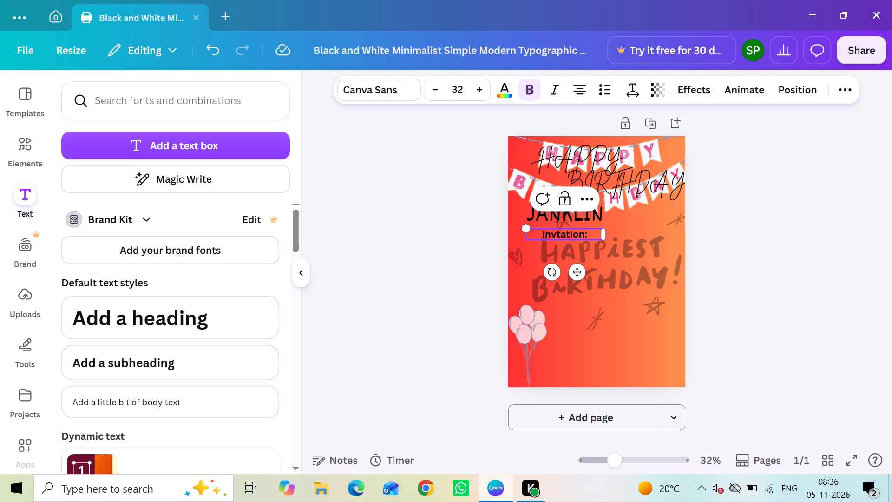
{"action": "key", "text": "shift+braceright"}
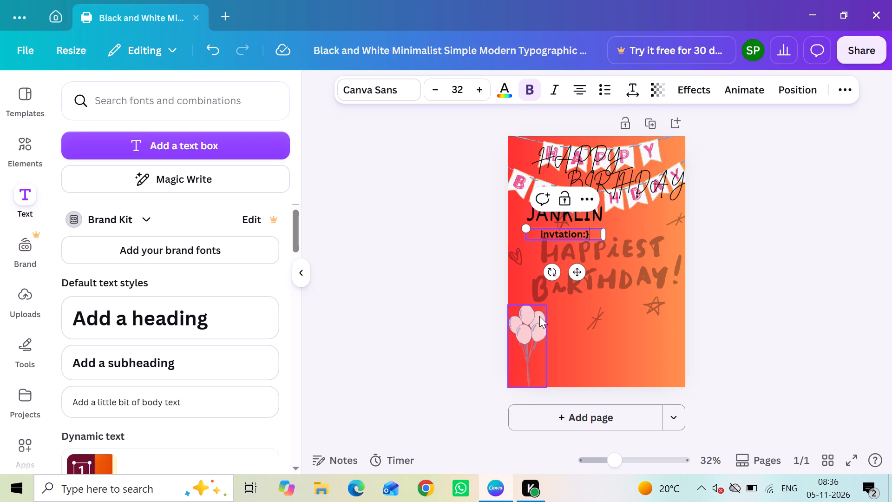
{"action": "left_click", "coordinate": [595, 263]}
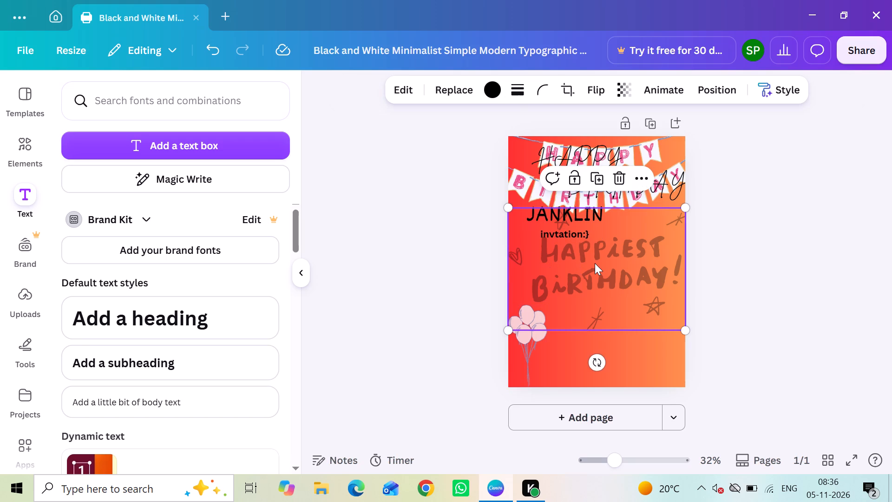
{"action": "left_click", "coordinate": [628, 91]}
{"action": "left_click", "coordinate": [563, 148]}
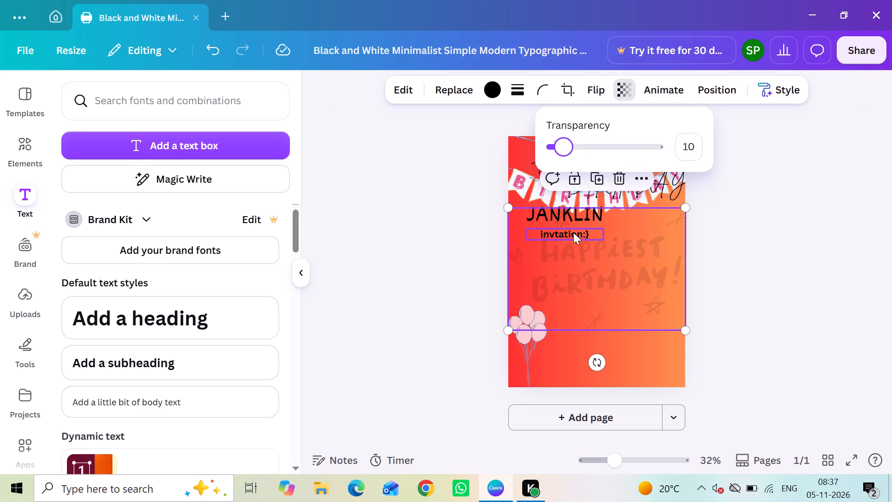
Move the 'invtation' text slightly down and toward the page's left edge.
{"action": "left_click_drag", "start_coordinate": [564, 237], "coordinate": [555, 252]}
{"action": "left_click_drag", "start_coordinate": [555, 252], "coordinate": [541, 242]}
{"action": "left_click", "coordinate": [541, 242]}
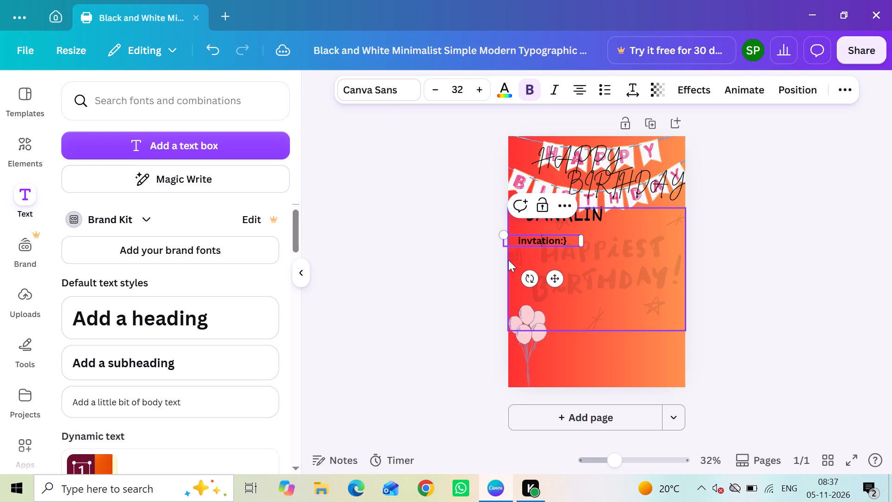
Add a subheading to the middle of the poster reading 'hights laengs new yajk'.
{"action": "left_click", "coordinate": [174, 376]}
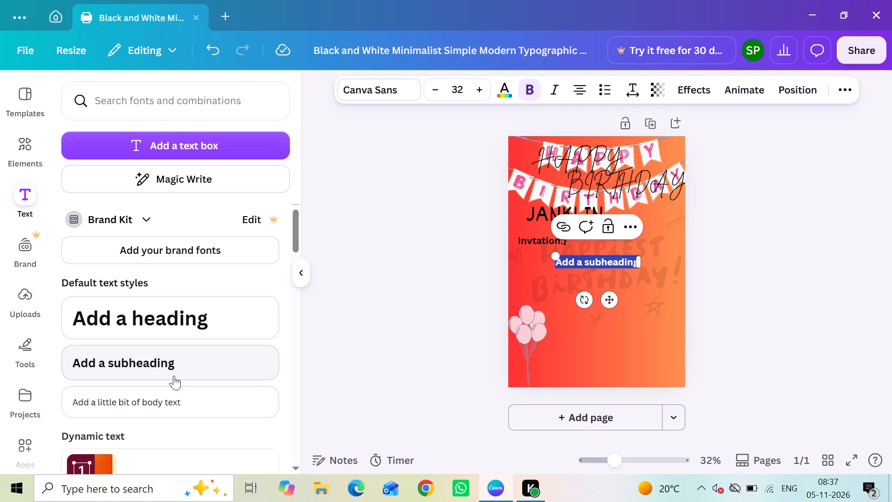
{"action": "type", "text": "hight"}
{"action": "key", "text": "d"}
{"action": "key", "text": "BackSpace"}
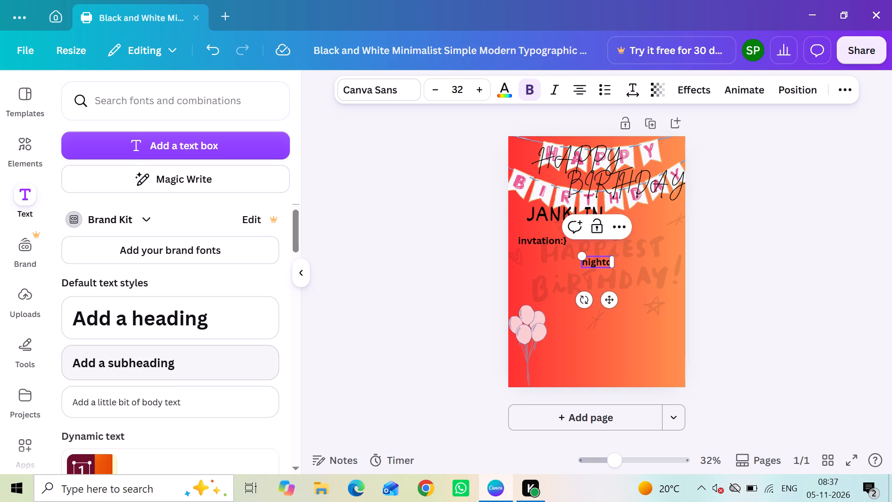
{"action": "type", "text": "s"}
{"action": "key", "text": "space"}
{"action": "key", "text": "space"}
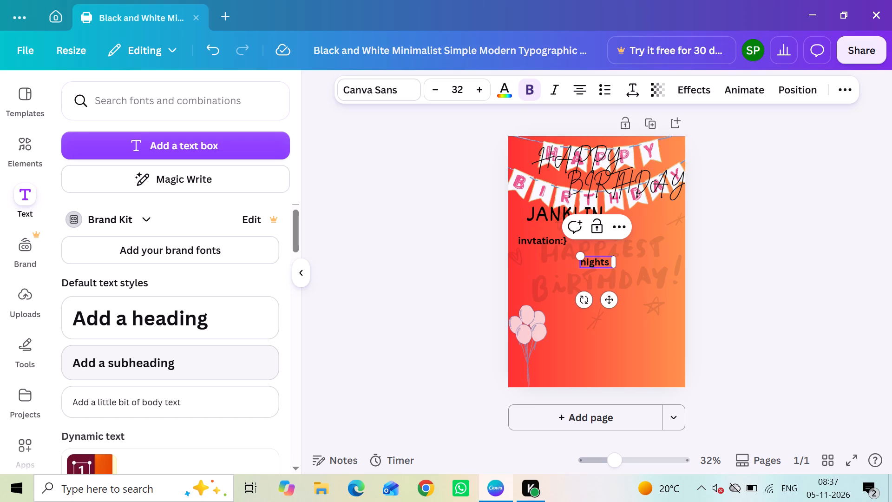
{"action": "key", "text": "BackSpace"}
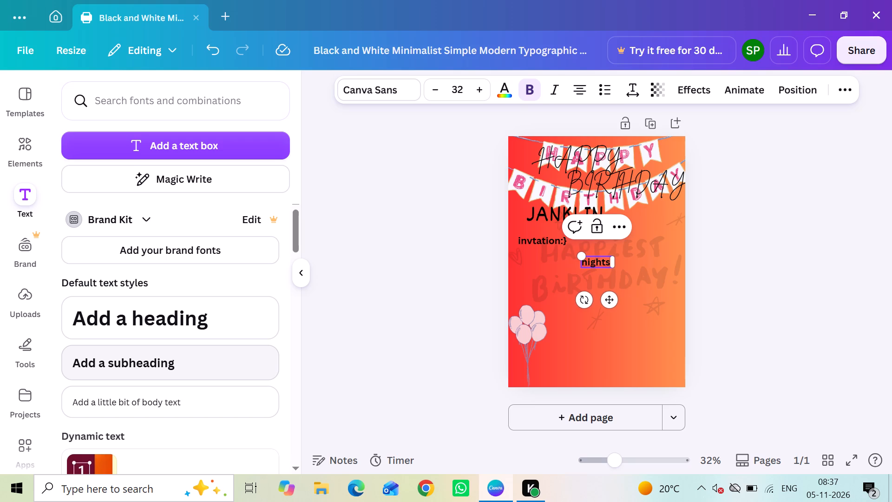
{"action": "type", "text": "lav"}
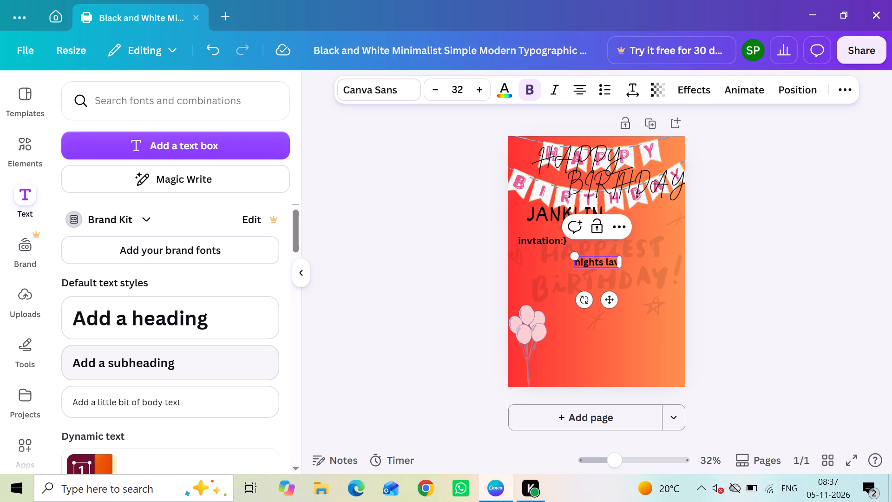
{"action": "key", "text": "BackSpace"}
{"action": "type", "text": "en"}
{"action": "key", "text": "space"}
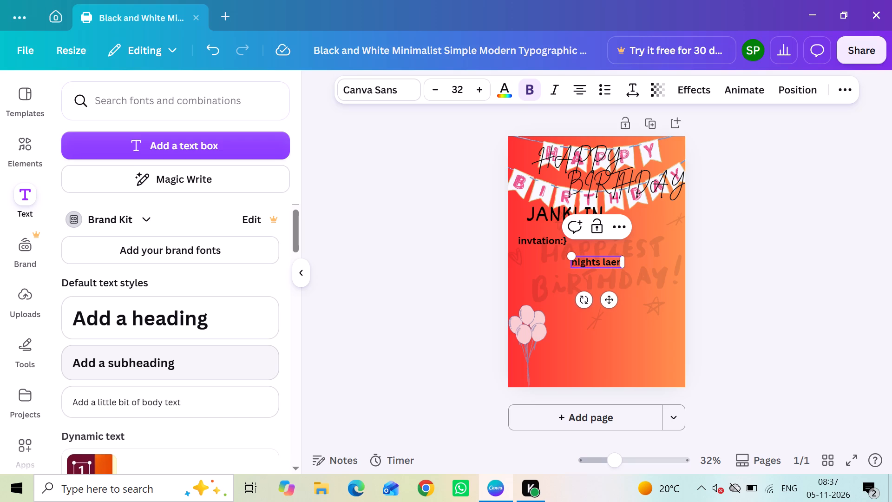
{"action": "key", "text": "BackSpace"}
{"action": "type", "text": "gd"}
{"action": "key", "text": "BackSpace"}
{"action": "type", "text": "s"}
{"action": "key", "text": "space"}
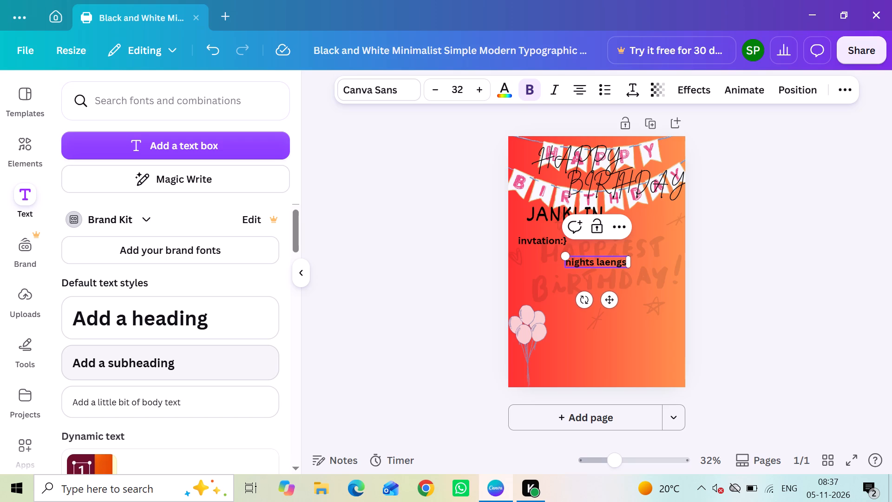
{"action": "type", "text": "new"}
{"action": "key", "text": "space"}
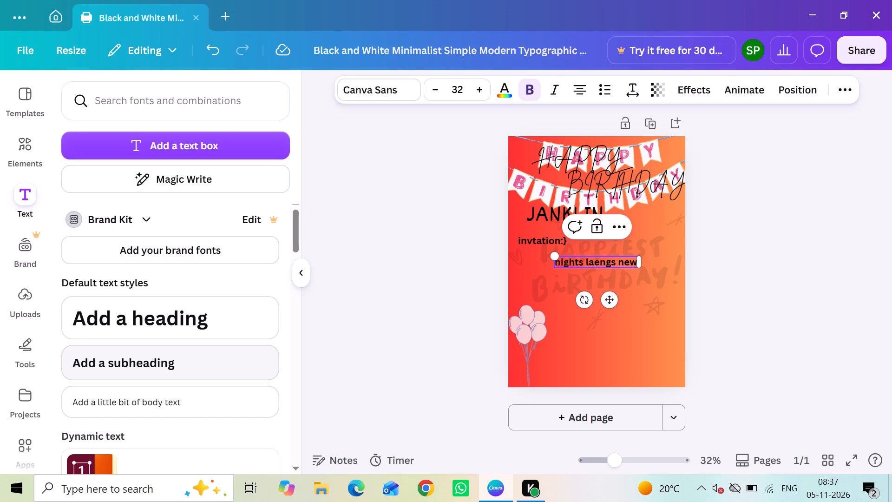
{"action": "key", "text": "y"}
{"action": "type", "text": "ajk"}
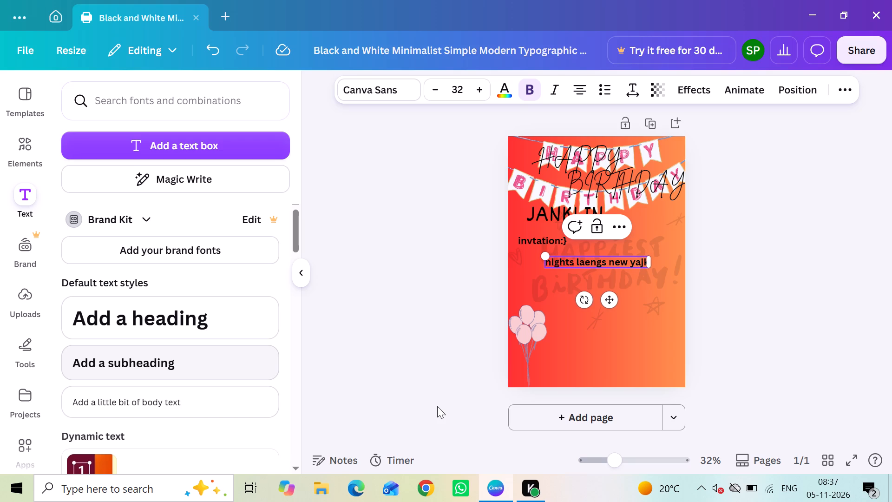
{"action": "left_click", "coordinate": [590, 301]}
{"action": "left_click", "coordinate": [432, 277]}
{"action": "left_click", "coordinate": [418, 271]}
{"action": "left_click", "coordinate": [418, 271]}
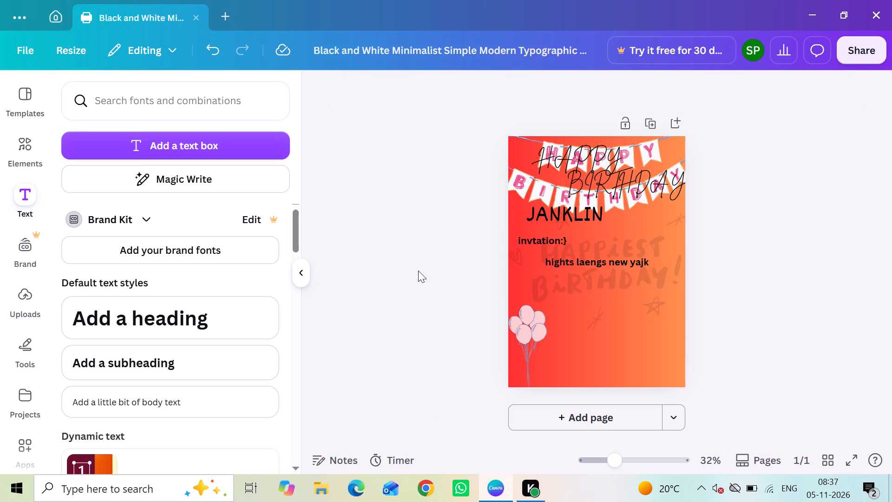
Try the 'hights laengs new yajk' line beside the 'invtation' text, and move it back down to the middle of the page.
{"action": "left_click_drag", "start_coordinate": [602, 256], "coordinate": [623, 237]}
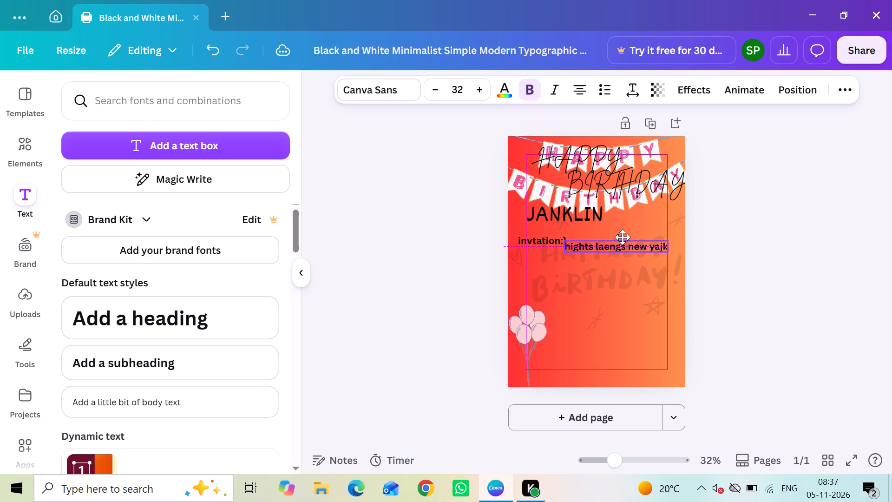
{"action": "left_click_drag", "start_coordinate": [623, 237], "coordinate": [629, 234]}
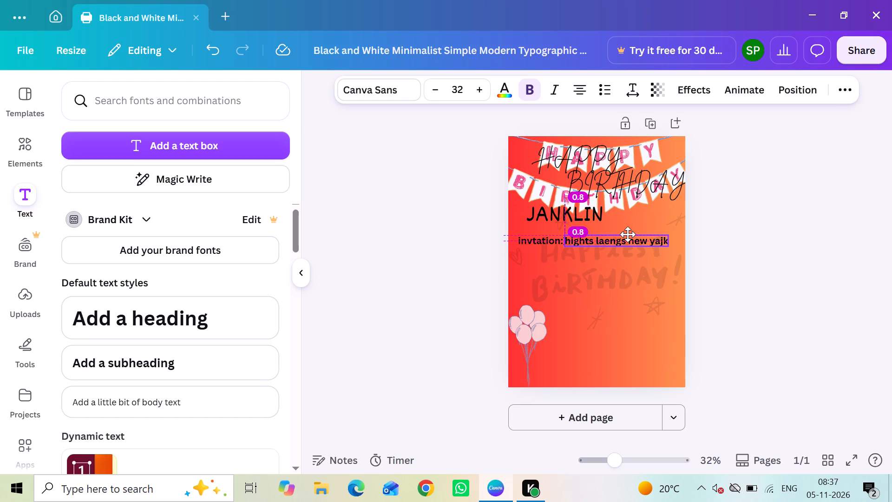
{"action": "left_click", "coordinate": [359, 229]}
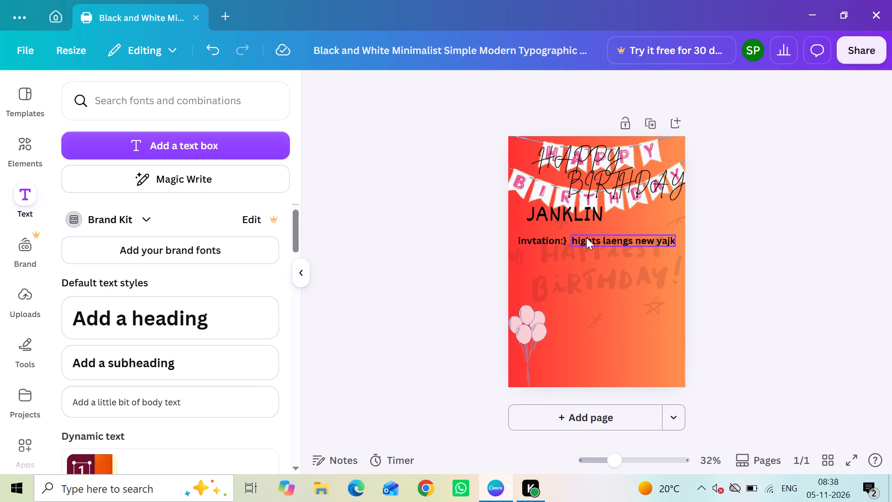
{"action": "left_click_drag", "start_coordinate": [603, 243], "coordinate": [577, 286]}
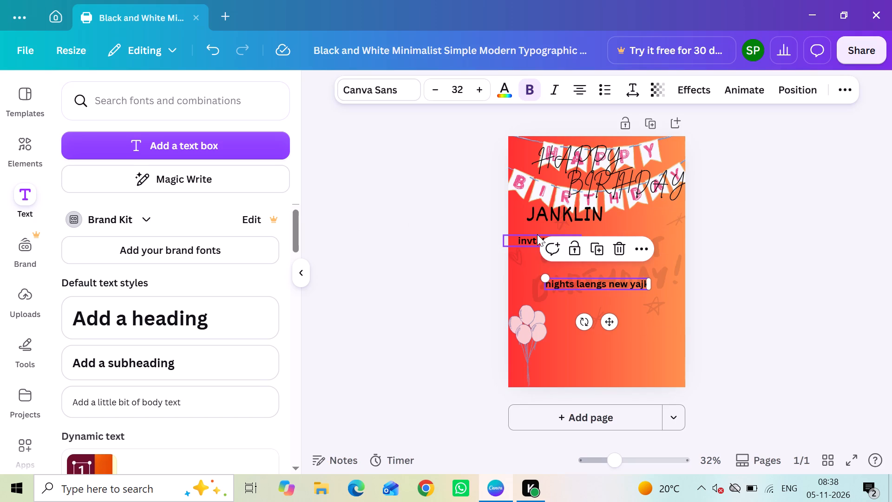
Move the 'invtation' text right beneath the JANKLIN name and enlarge it to a font size of about 39.7.
{"action": "left_click_drag", "start_coordinate": [533, 234], "coordinate": [577, 232]}
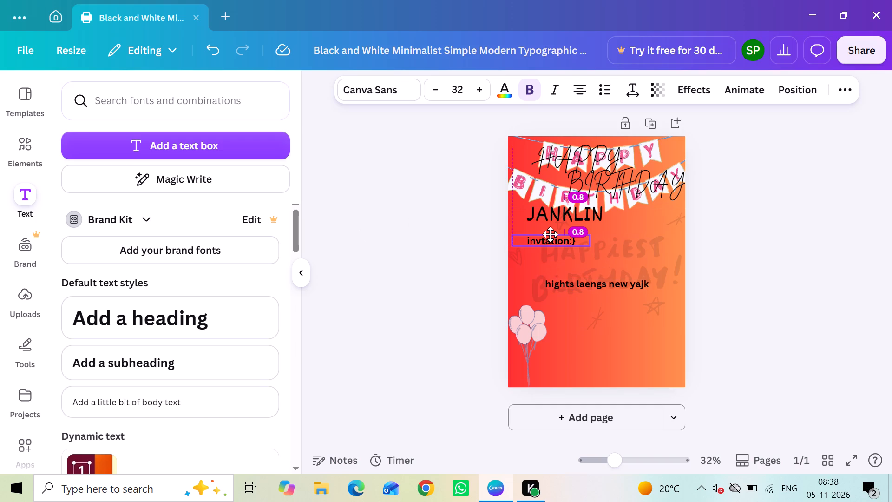
{"action": "left_click_drag", "start_coordinate": [548, 231], "coordinate": [540, 224]}
{"action": "left_click_drag", "start_coordinate": [625, 239], "coordinate": [624, 239]}
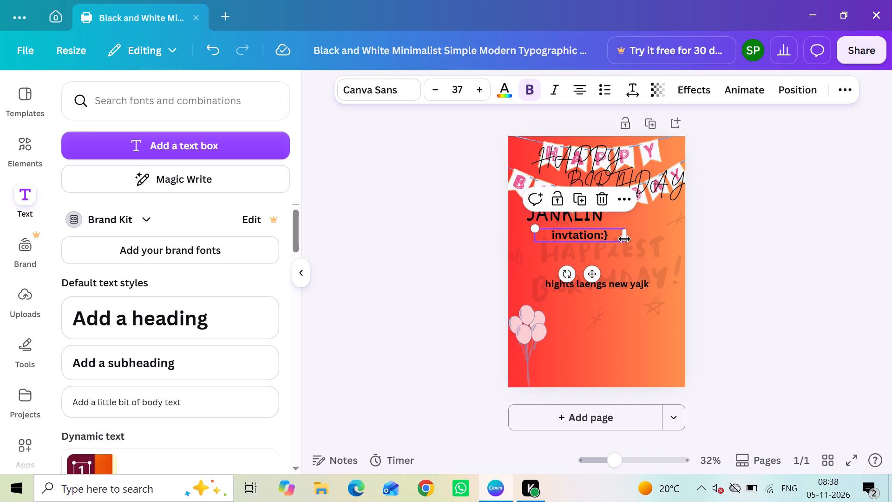
{"action": "left_click_drag", "start_coordinate": [624, 239], "coordinate": [633, 244]}
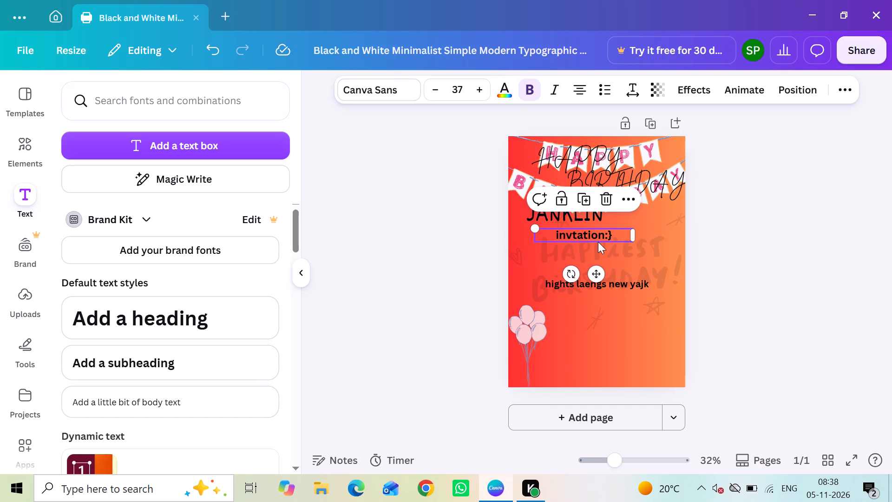
{"action": "left_click_drag", "start_coordinate": [536, 226], "coordinate": [535, 225]}
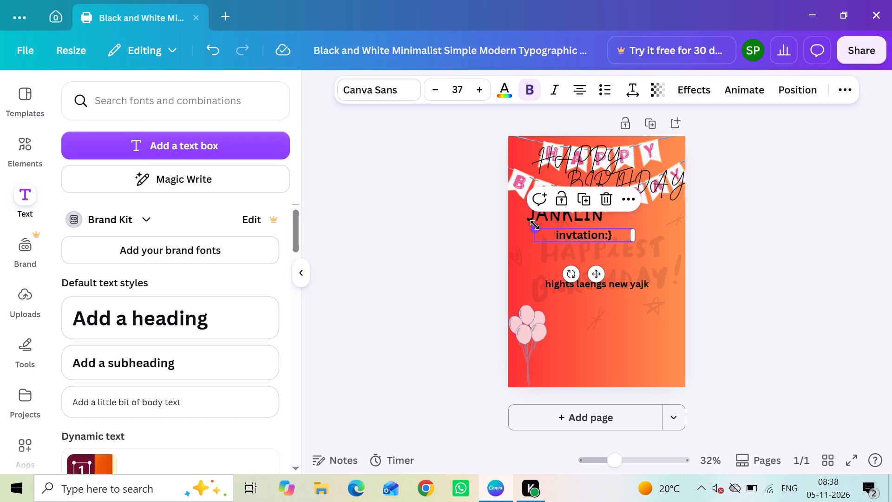
{"action": "left_click_drag", "start_coordinate": [535, 225], "coordinate": [532, 221]}
{"action": "left_click", "coordinate": [532, 221]}
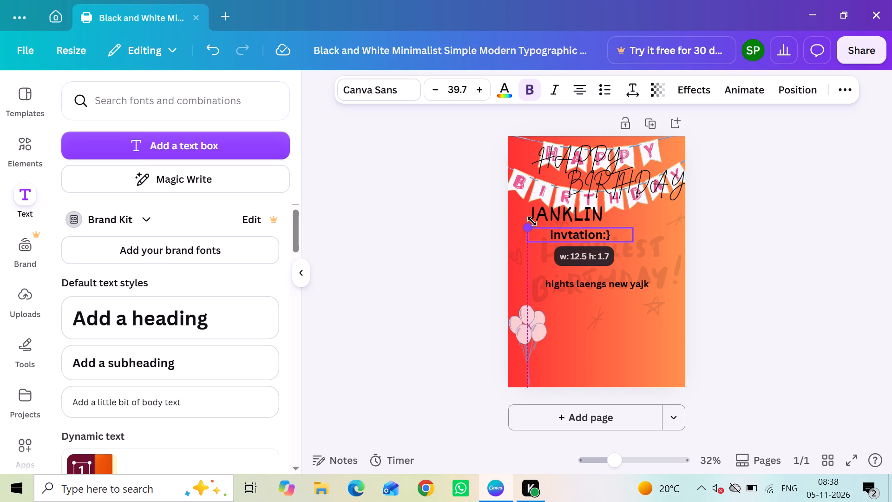
Move the 'hights laengs new yajk' line up and slightly left, closer to the 'invtation' text.
{"action": "left_click_drag", "start_coordinate": [594, 280], "coordinate": [584, 261]}
{"action": "left_click", "coordinate": [584, 261]}
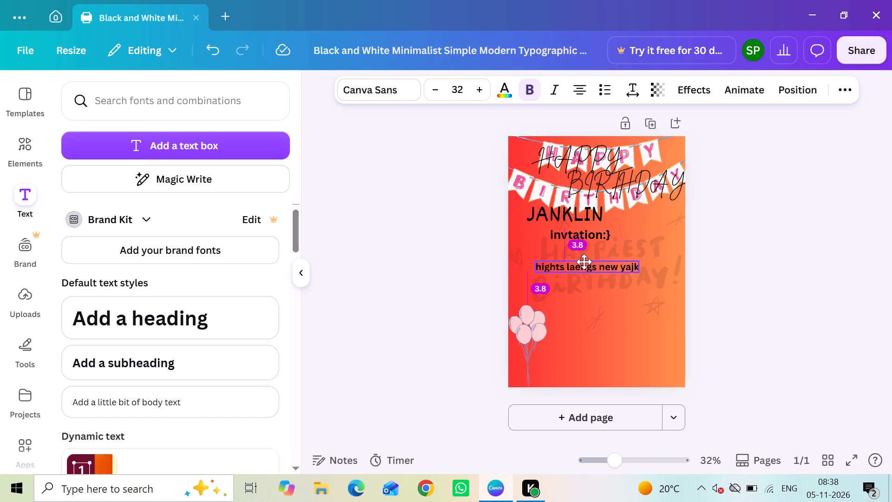
{"action": "left_click_drag", "start_coordinate": [584, 263], "coordinate": [584, 218]}
{"action": "key", "text": "Up"}
{"action": "key", "text": "Up"}
Nudge the JANKLIN name slightly down, closer to the 'invtation' text.
{"action": "left_click", "coordinate": [584, 218]}
{"action": "key", "text": "Up"}
{"action": "key", "text": "Up"}
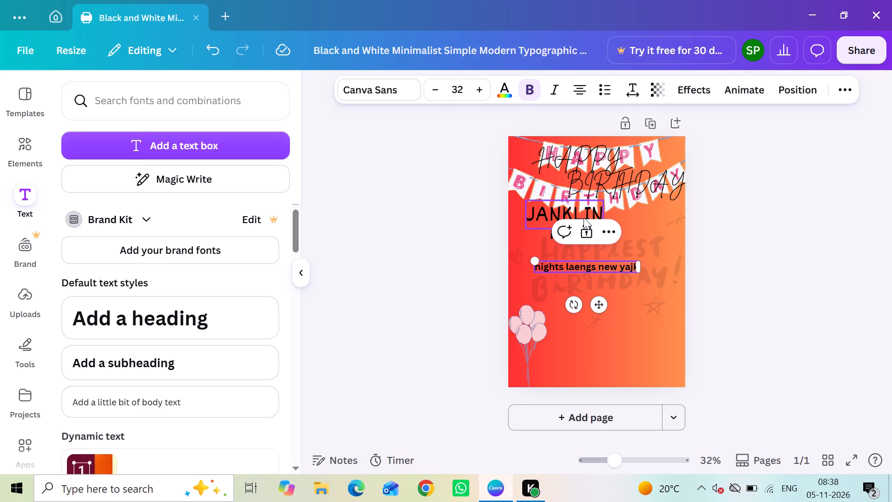
{"action": "key", "text": "Down"}
{"action": "key", "text": "Down"}
{"action": "key", "text": "Down"}
{"action": "key", "text": "Down"}
{"action": "key", "text": "Down"}
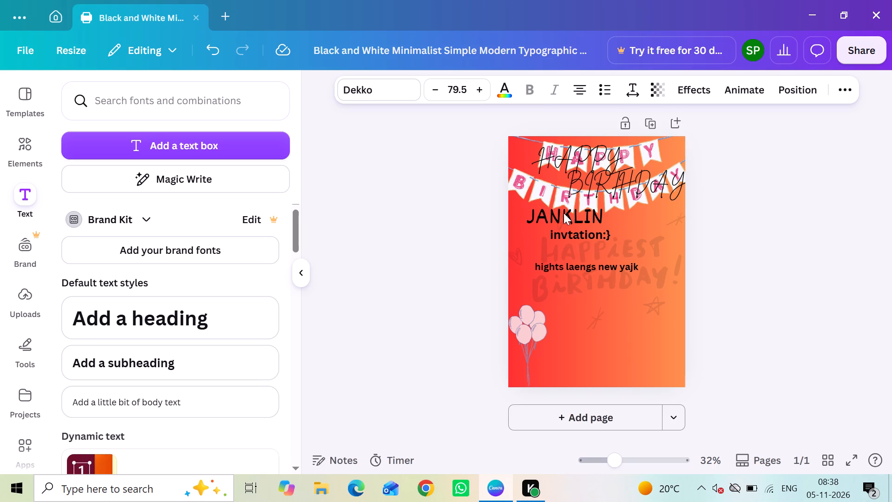
{"action": "key", "text": "Down"}
{"action": "key", "text": "Down"}
{"action": "key", "text": "Down"}
{"action": "key", "text": "Down"}
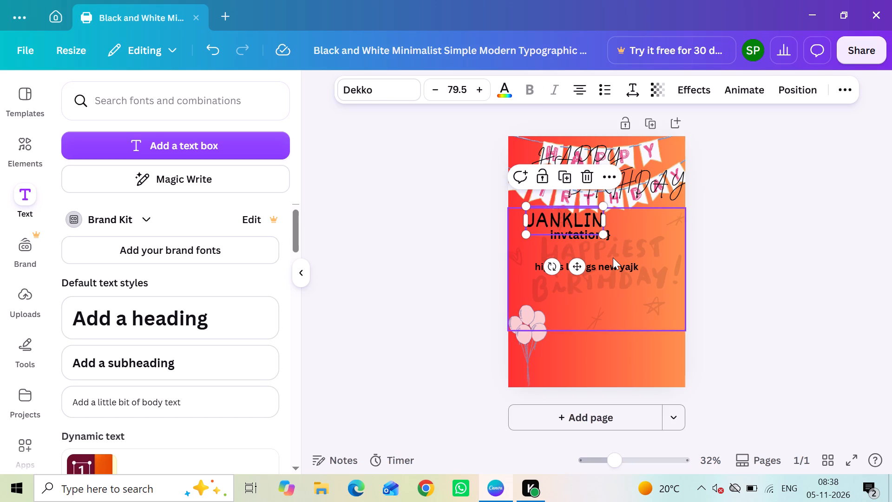
{"action": "key", "text": "Up"}
{"action": "key", "text": "Up"}
{"action": "key", "text": "Up"}
{"action": "key", "text": "Up"}
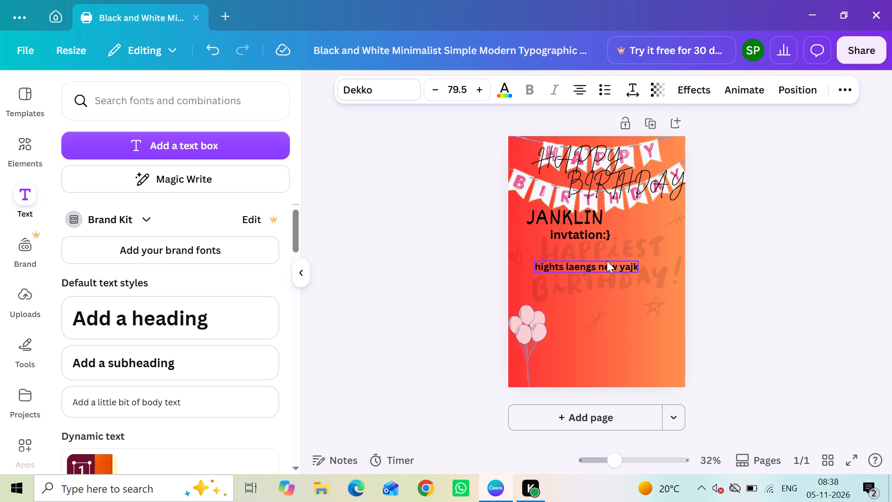
Nudge the 'hights laengs new yajk' line up until it sits directly beneath the 'invtation' text without overlapping it.
{"action": "left_click", "coordinate": [597, 263]}
{"action": "key", "text": "Up"}
{"action": "key", "text": "Up"}
{"action": "key", "text": "Up"}
{"action": "key", "text": "Up"}
{"action": "key", "text": "Up"}
{"action": "key", "text": "Up"}
{"action": "key", "text": "Up"}
{"action": "key", "text": "Up"}
{"action": "key", "text": "Up"}
{"action": "key", "text": "Up"}
{"action": "key", "text": "Up"}
{"action": "key", "text": "Up"}
{"action": "key", "text": "Up"}
{"action": "key", "text": "Up"}
{"action": "key", "text": "Up"}
{"action": "key", "text": "Up"}
{"action": "key", "text": "Up"}
{"action": "key", "text": "Up"}
{"action": "key", "text": "Up"}
{"action": "key", "text": "Up"}
{"action": "key", "text": "Up"}
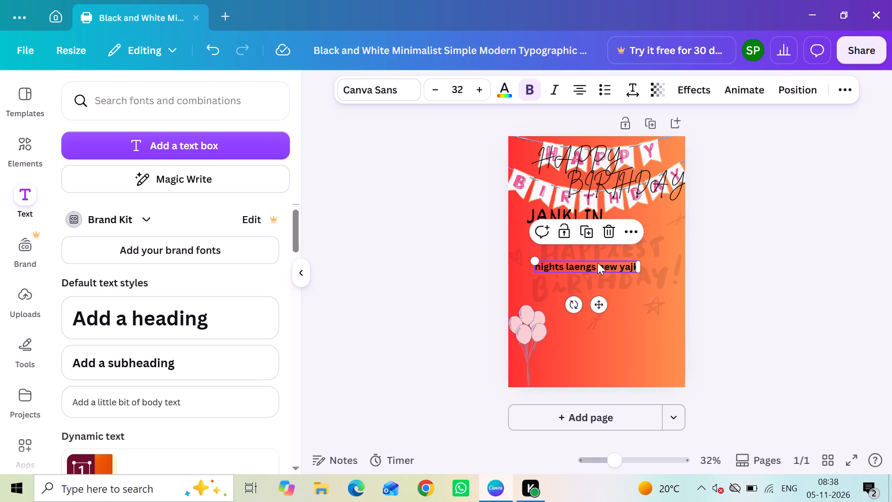
{"action": "key", "text": "Up"}
{"action": "key", "text": "Up"}
{"action": "key", "text": "Up"}
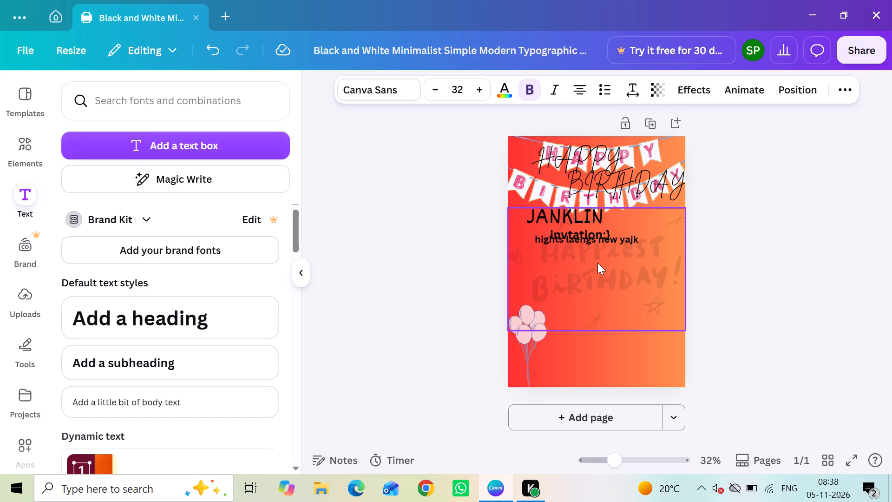
{"action": "key", "text": "Down"}
{"action": "key", "text": "Down"}
{"action": "key", "text": "Down"}
{"action": "key", "text": "Down"}
{"action": "key", "text": "Down"}
{"action": "key", "text": "Down"}
{"action": "key", "text": "Down"}
{"action": "key", "text": "Down"}
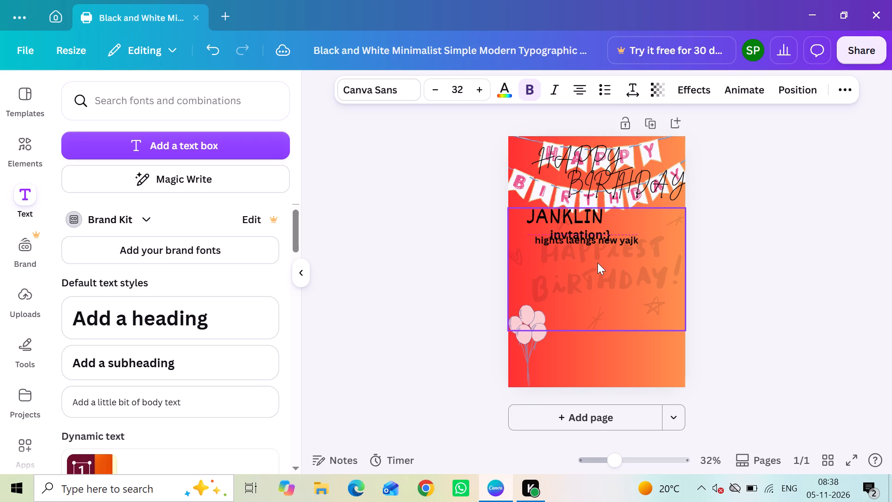
{"action": "key", "text": "Down"}
{"action": "key", "text": "Down"}
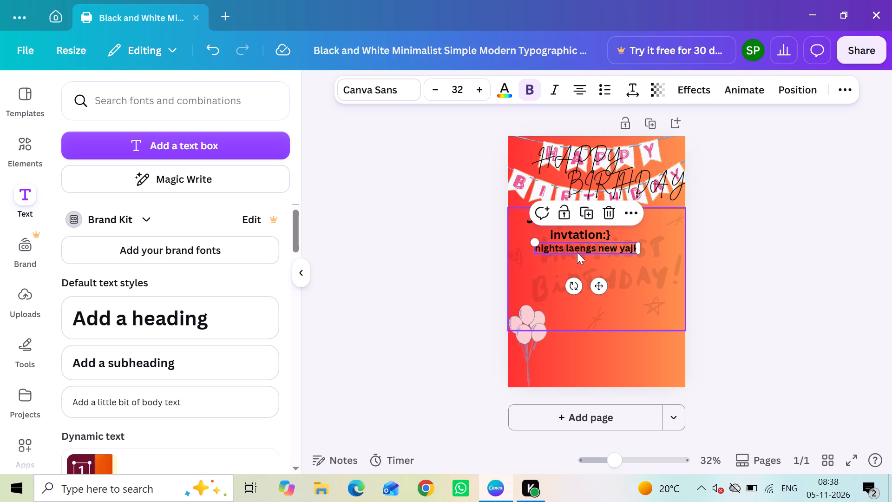
Nudge the JANKLIN name a little further down toward the 'invtation' text.
{"action": "left_click", "coordinate": [527, 221]}
{"action": "key", "text": "Down"}
{"action": "key", "text": "Down"}
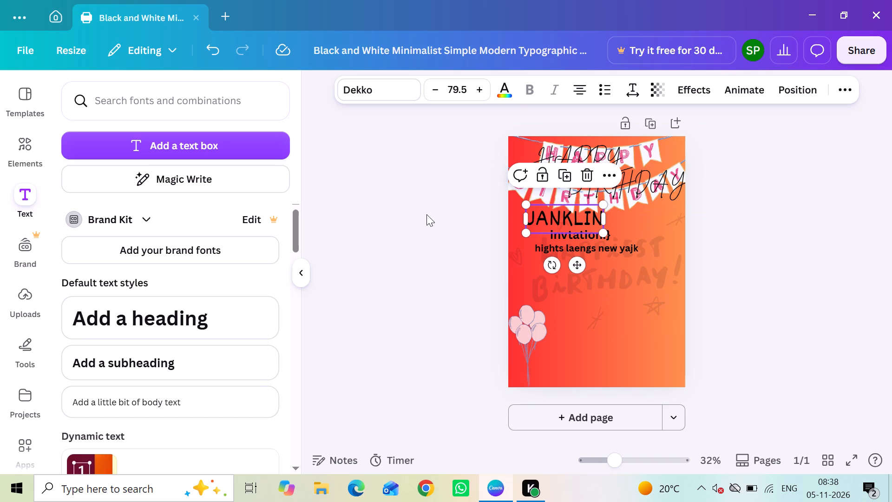
Add the sparklers graphic from the recommended elements and place it in the poster's lower-right area, overhanging the right and bottom page edges.
{"action": "left_click", "coordinate": [22, 149]}
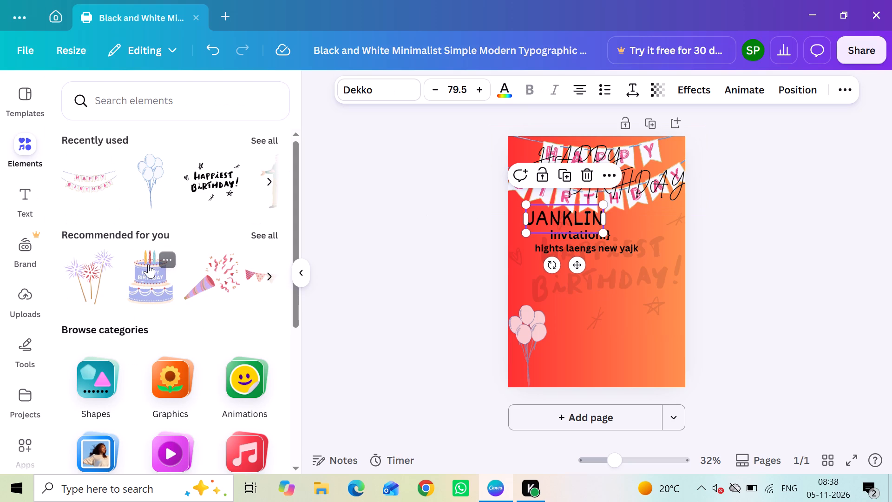
{"action": "left_click", "coordinate": [70, 277]}
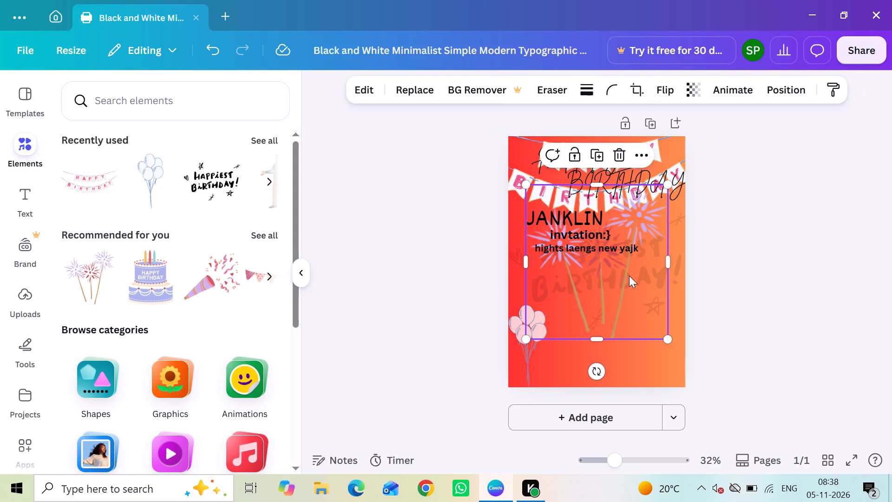
{"action": "left_click_drag", "start_coordinate": [611, 277], "coordinate": [643, 329]}
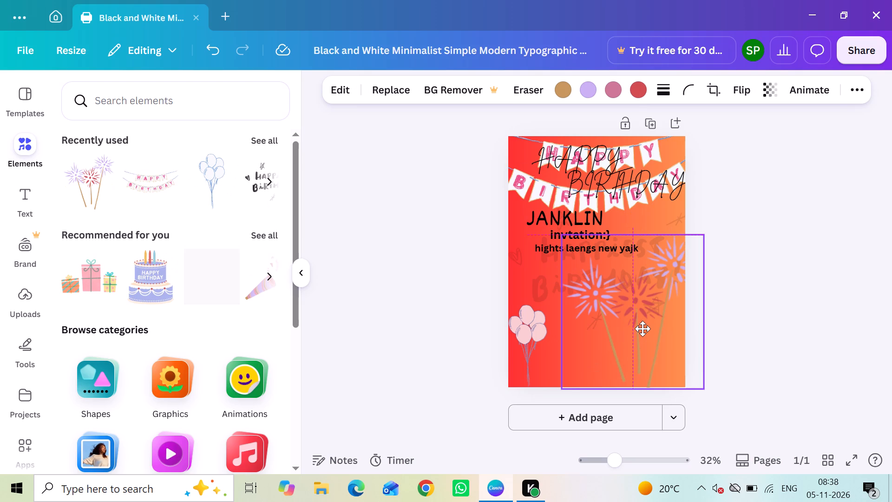
{"action": "left_click_drag", "start_coordinate": [643, 329], "coordinate": [640, 341]}
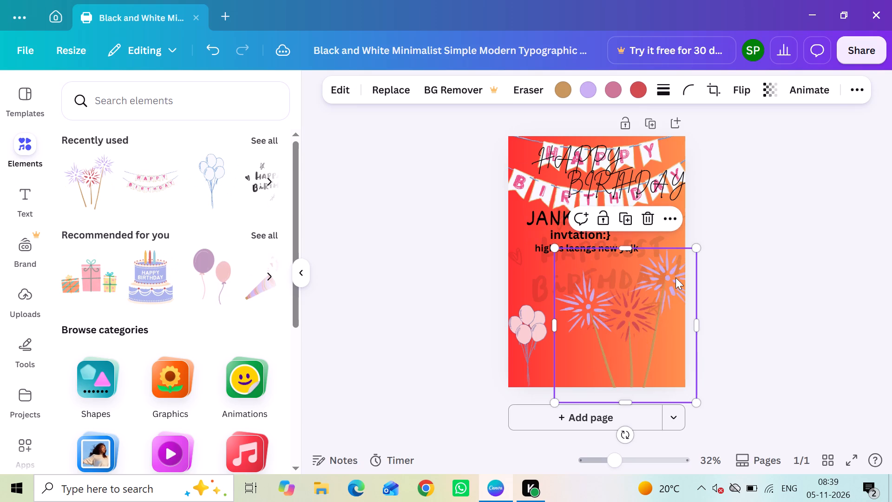
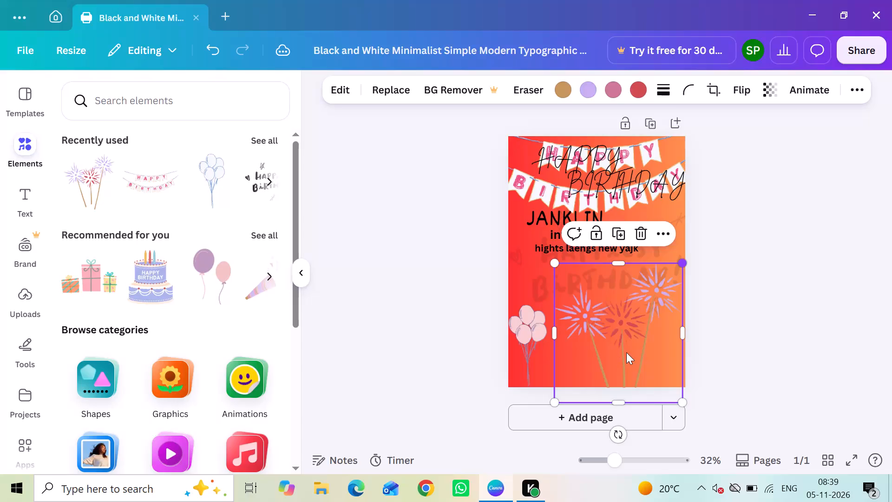
Search the elements library for "a men cut cake" and list all the matching graphics.
{"action": "left_click", "coordinate": [393, 268]}
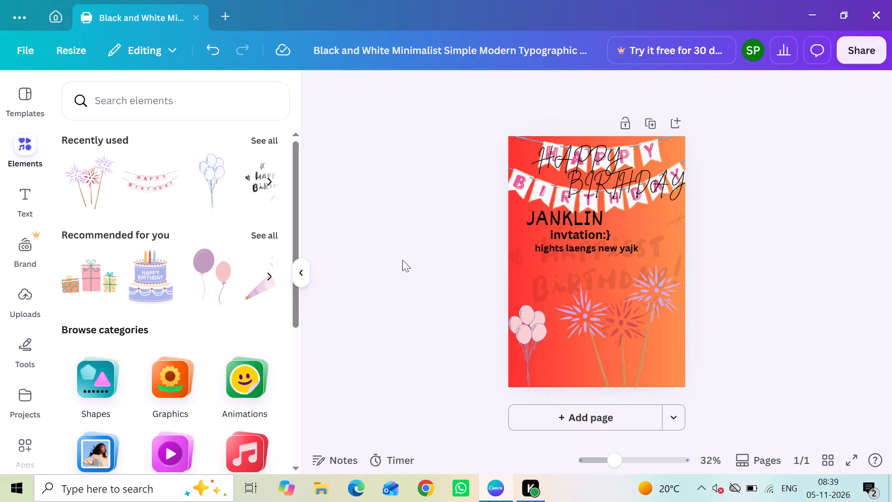
{"action": "scroll", "coordinate": [210, 321], "scroll_direction": "down", "scroll_amount": 3}
{"action": "scroll", "coordinate": [402, 260], "scroll_direction": "down", "scroll_amount": 3}
{"action": "scroll", "coordinate": [205, 322], "scroll_direction": "up", "scroll_amount": 7}
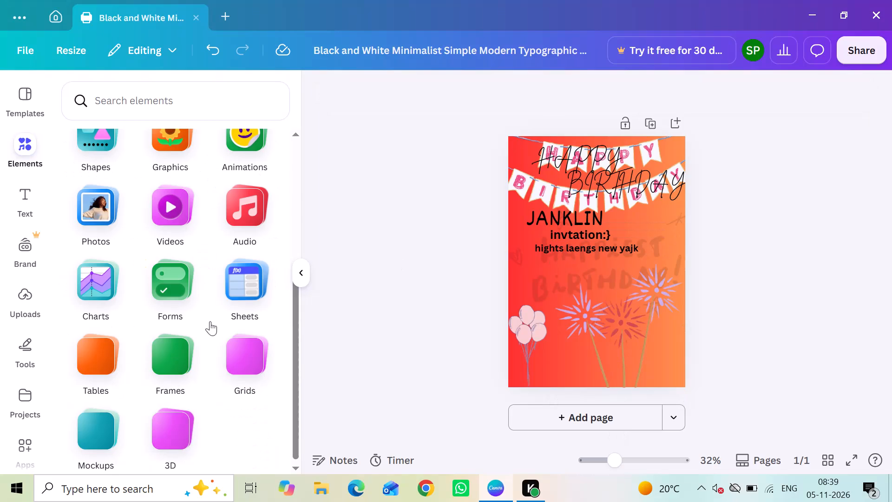
{"action": "left_click", "coordinate": [196, 85]}
{"action": "left_click", "coordinate": [193, 100]}
{"action": "type", "text": "a m"}
{"action": "type", "text": "en"}
{"action": "key", "text": "space"}
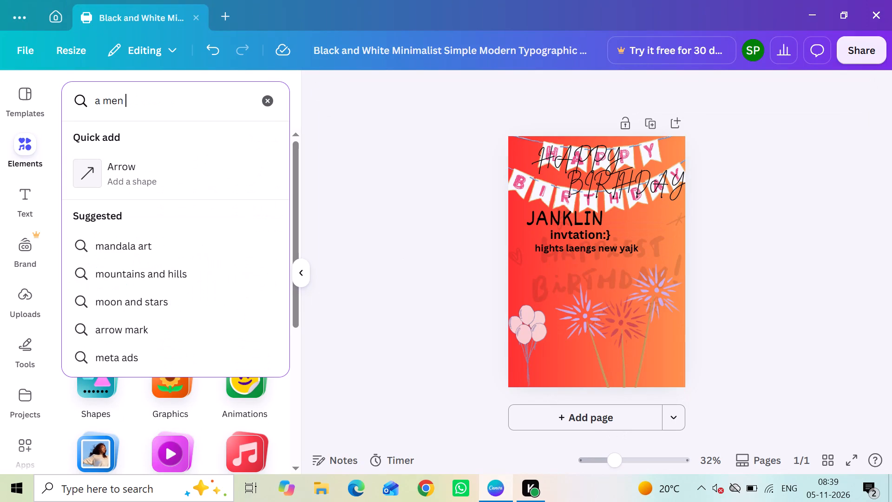
{"action": "type", "text": "cut cake"}
{"action": "key", "text": "Return"}
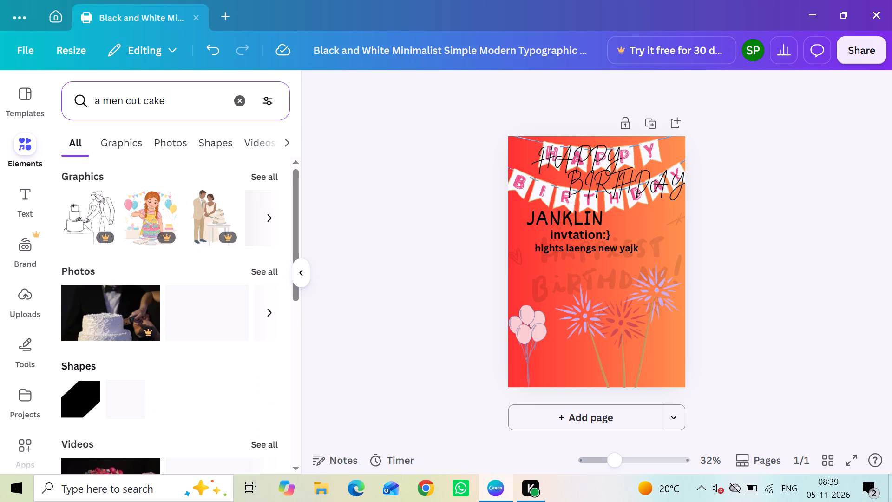
{"action": "scroll", "coordinate": [239, 234], "scroll_direction": "left", "scroll_amount": 1}
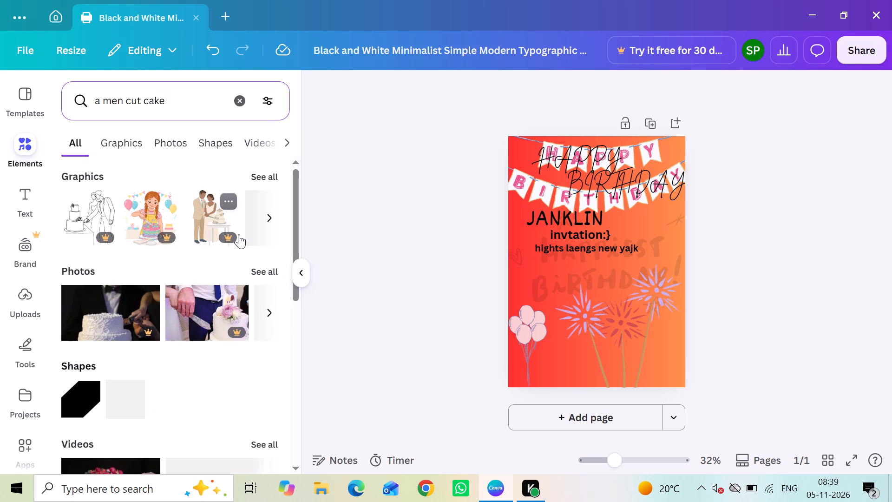
{"action": "scroll", "coordinate": [239, 234], "scroll_direction": "left", "scroll_amount": 3}
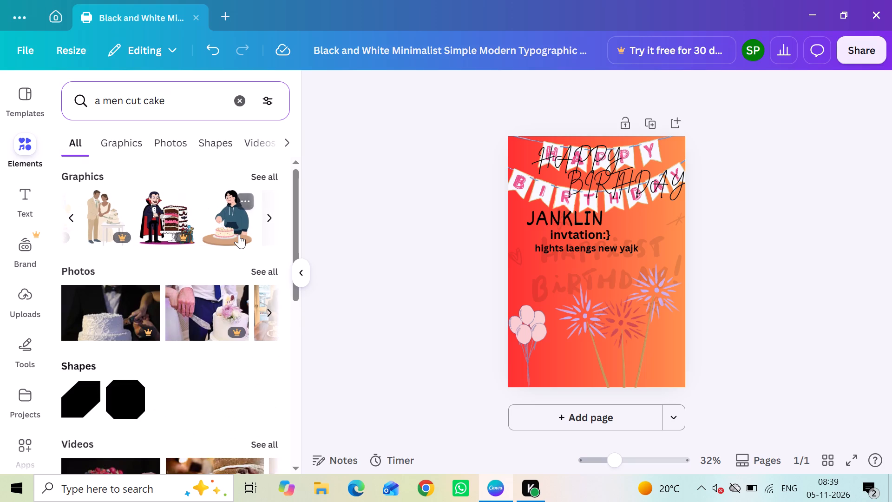
{"action": "scroll", "coordinate": [239, 234], "scroll_direction": "left", "scroll_amount": 1}
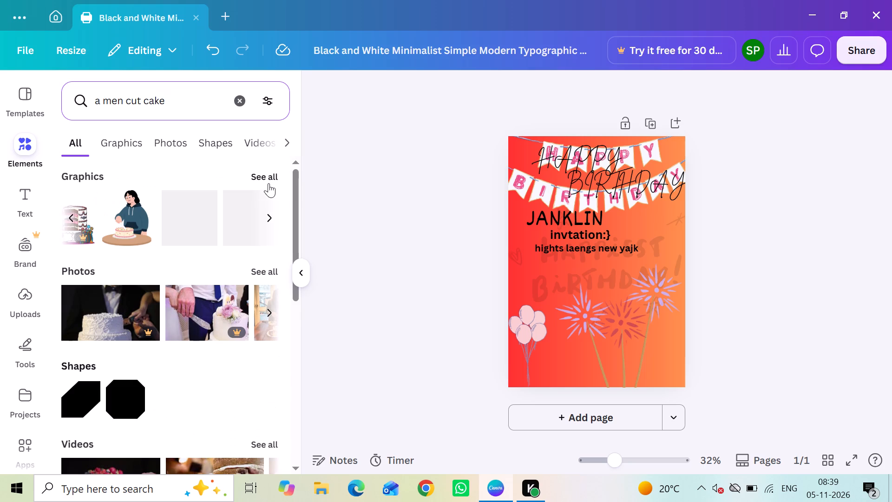
{"action": "left_click", "coordinate": [269, 183]}
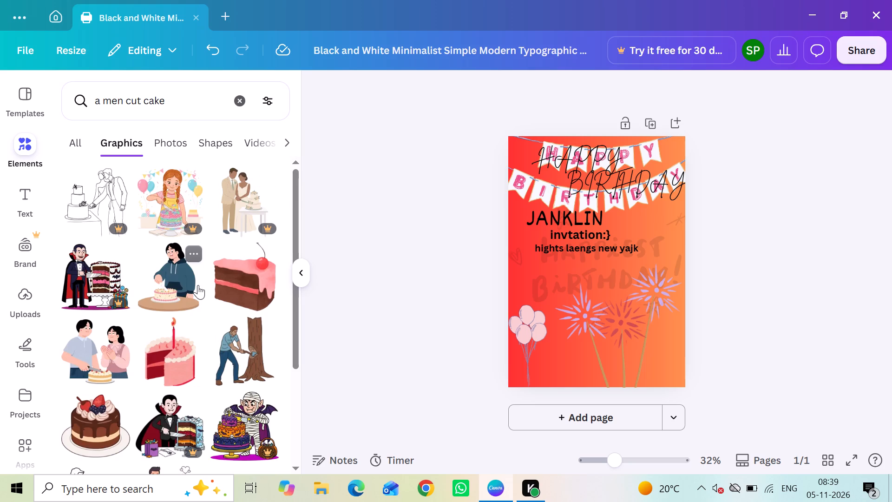
Browse the graphics results for a suitable cake-cutting illustration.
{"action": "scroll", "coordinate": [198, 285], "scroll_direction": "down", "scroll_amount": 3}
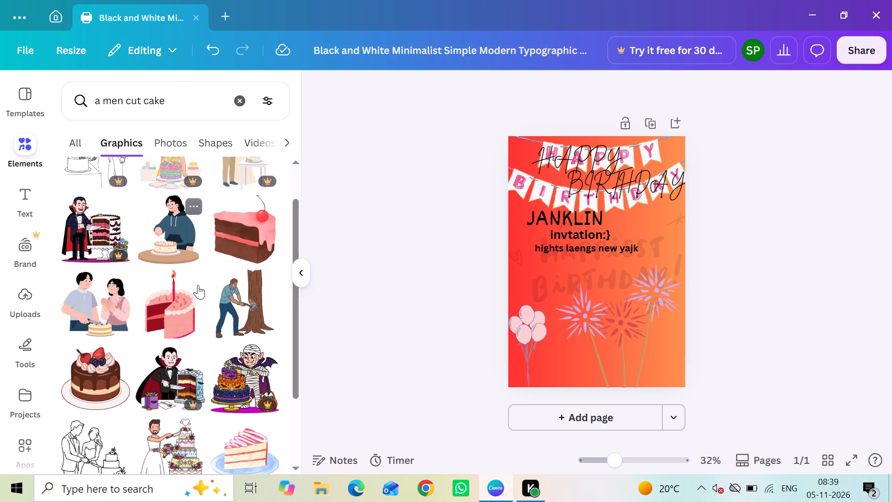
{"action": "scroll", "coordinate": [198, 285], "scroll_direction": "down", "scroll_amount": 7}
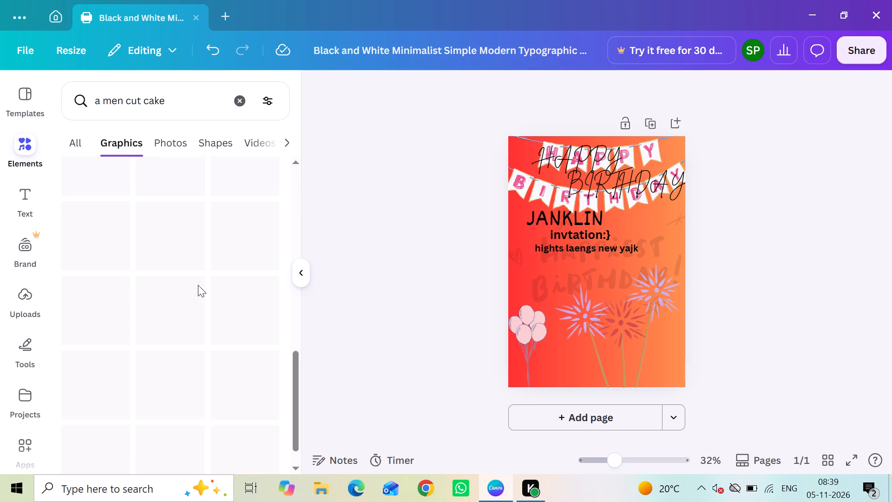
{"action": "scroll", "coordinate": [198, 285], "scroll_direction": "up", "scroll_amount": 1}
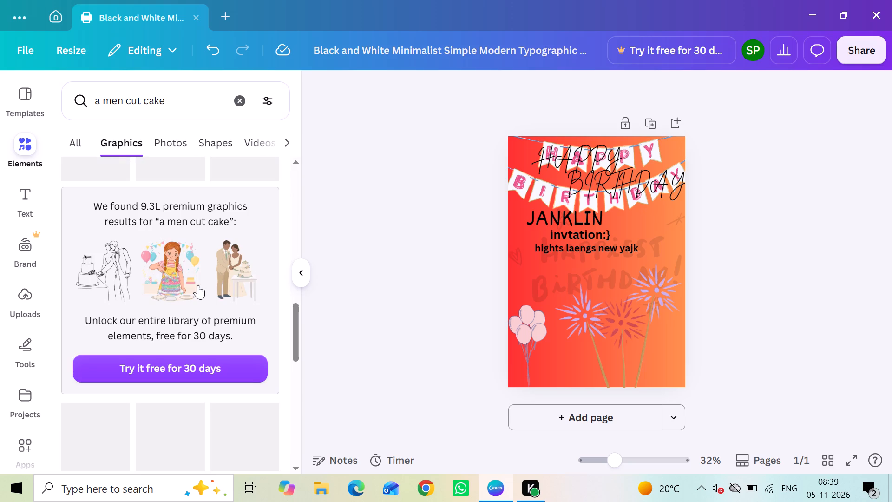
{"action": "scroll", "coordinate": [198, 285], "scroll_direction": "up", "scroll_amount": 3}
{"action": "scroll", "coordinate": [198, 285], "scroll_direction": "down", "scroll_amount": 7}
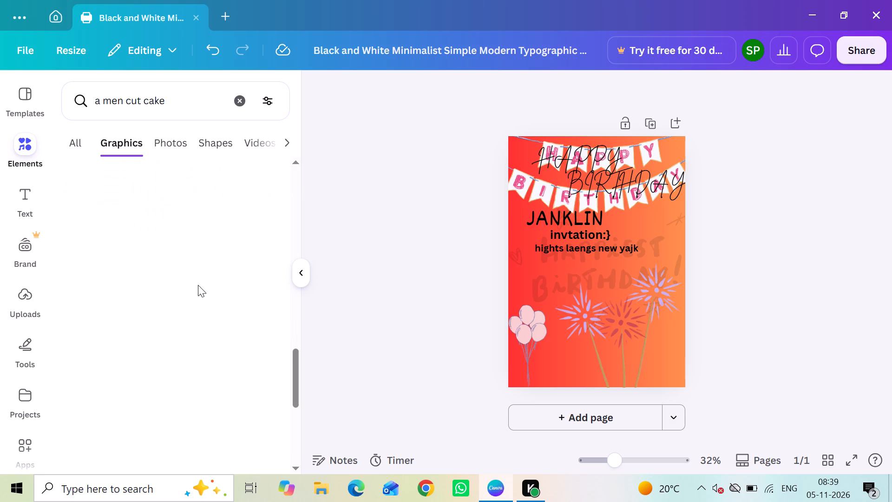
{"action": "scroll", "coordinate": [190, 301], "scroll_direction": "up", "scroll_amount": 10}
{"action": "scroll", "coordinate": [184, 317], "scroll_direction": "down", "scroll_amount": 2}
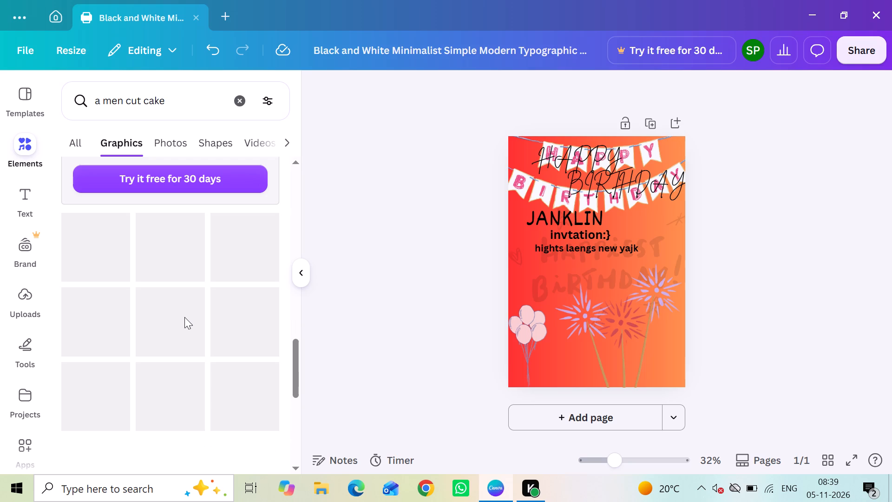
{"action": "scroll", "coordinate": [184, 317], "scroll_direction": "down", "scroll_amount": 2}
{"action": "scroll", "coordinate": [184, 317], "scroll_direction": "up", "scroll_amount": 1}
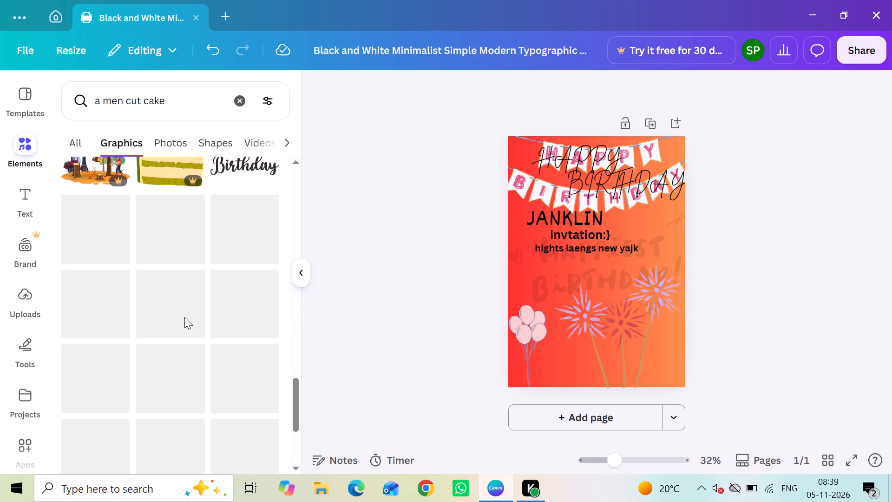
{"action": "scroll", "coordinate": [184, 317], "scroll_direction": "up", "scroll_amount": 2}
{"action": "left_click", "coordinate": [184, 317]}
{"action": "scroll", "coordinate": [184, 317], "scroll_direction": "up", "scroll_amount": 2}
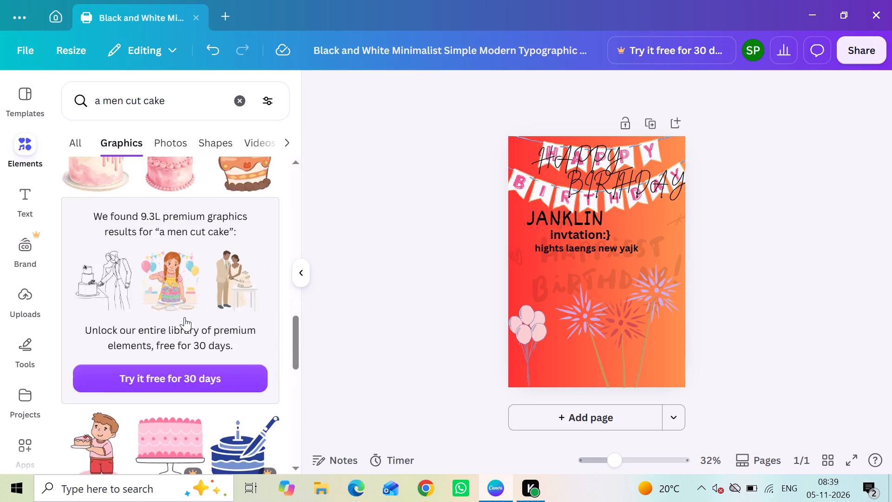
{"action": "scroll", "coordinate": [184, 317], "scroll_direction": "up", "scroll_amount": 7}
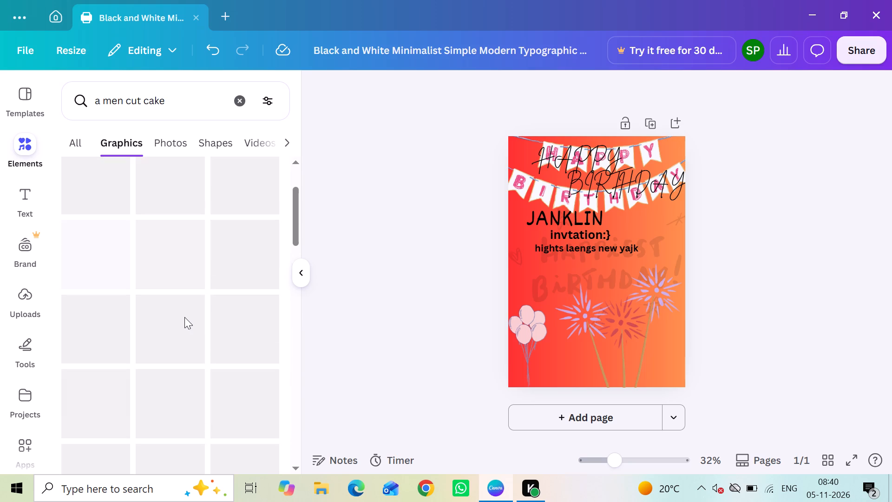
{"action": "scroll", "coordinate": [184, 317], "scroll_direction": "up", "scroll_amount": 3}
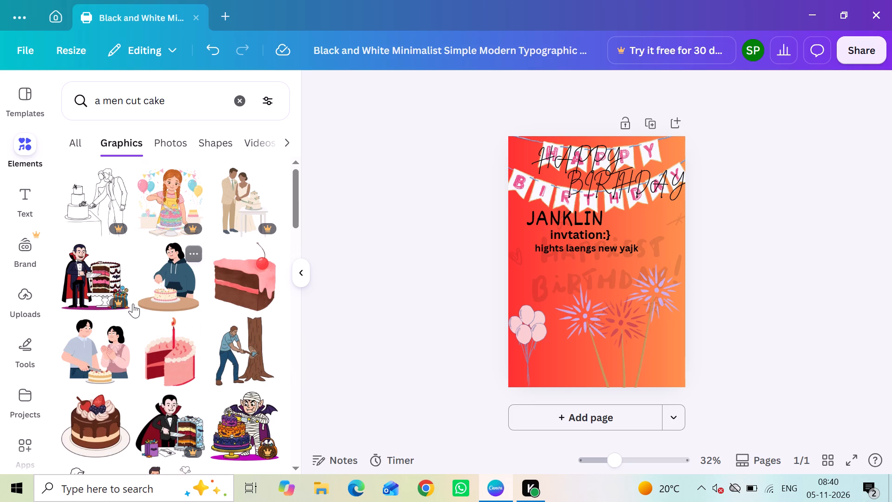
Add the graphic of a man cutting a cake beside a clapping woman and place it along the poster's bottom, below the invitation text.
{"action": "left_click", "coordinate": [112, 363]}
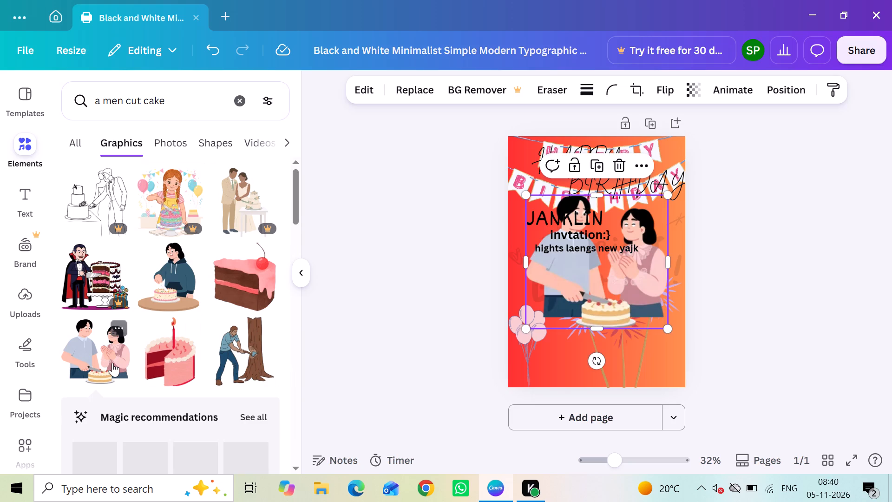
{"action": "left_click_drag", "start_coordinate": [617, 262], "coordinate": [623, 318]}
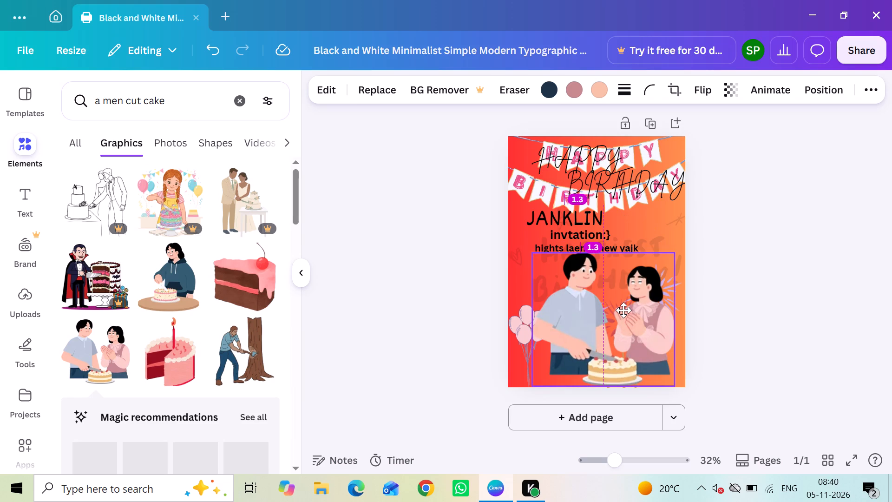
{"action": "left_click", "coordinate": [721, 198]}
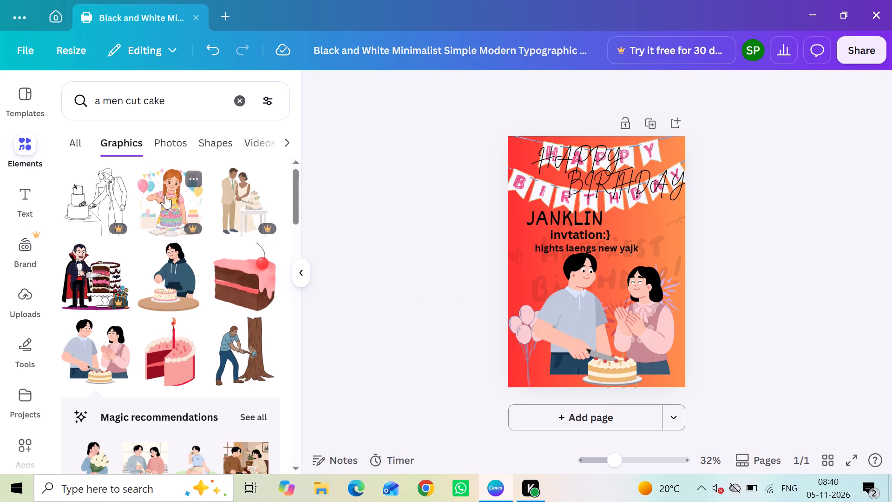
Add a body text line reading "DATE 11)11)2028" to the poster.
{"action": "left_click", "coordinate": [20, 192]}
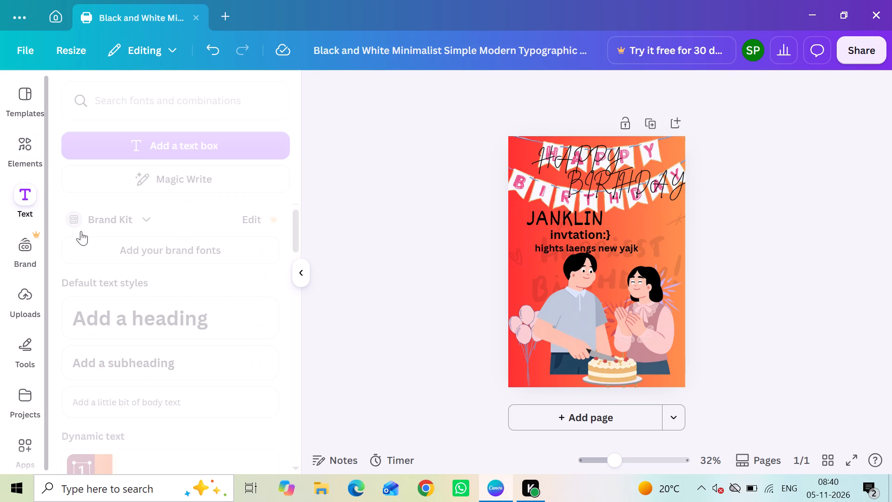
{"action": "left_click", "coordinate": [138, 393]}
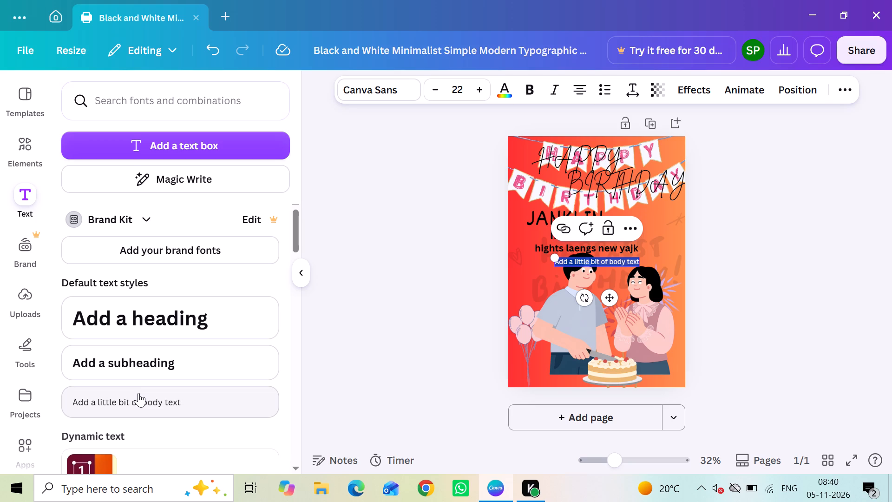
{"action": "type", "text": "DAT"}
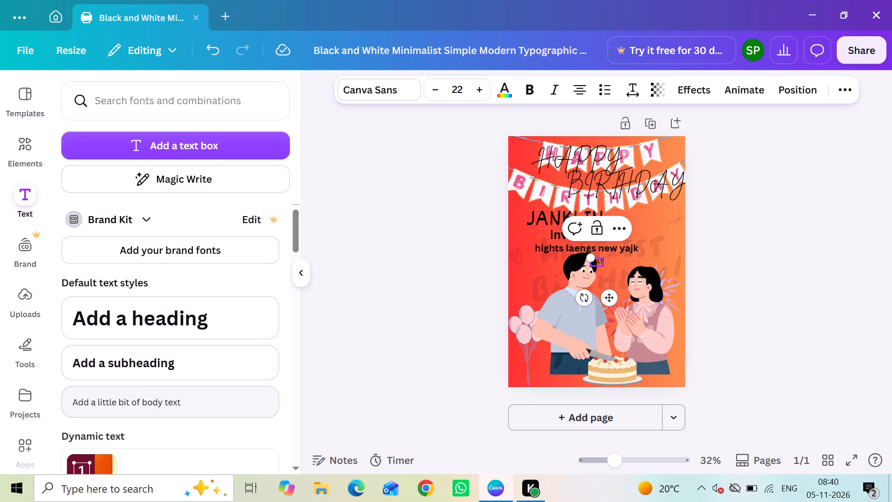
{"action": "key", "text": "e"}
{"action": "key", "text": "space"}
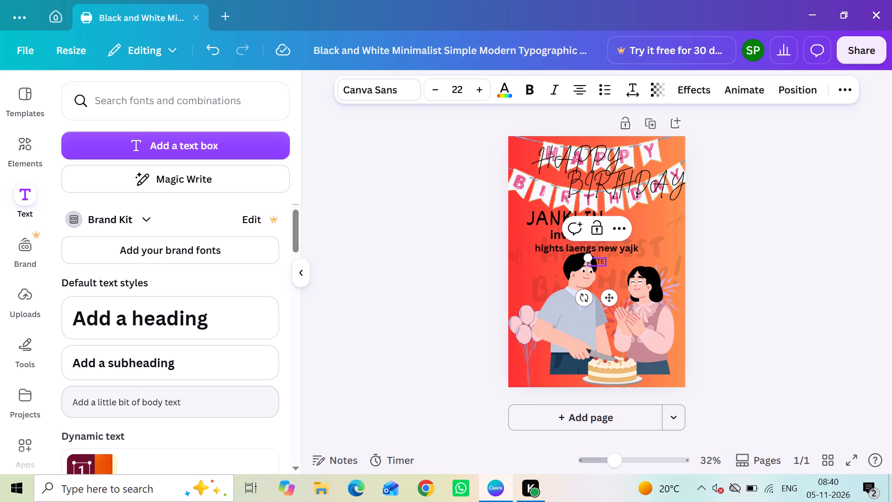
{"action": "key", "text": "1"}
{"action": "key", "text": "1"}
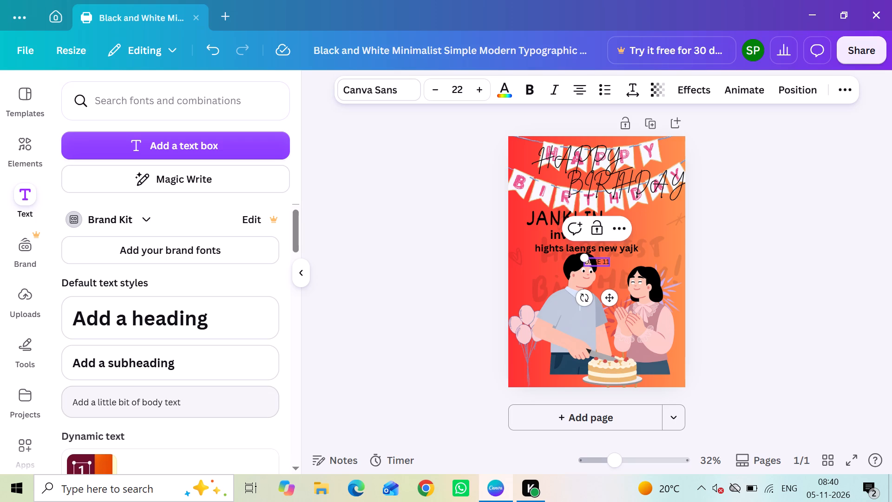
{"action": "type", "text": ")11)"}
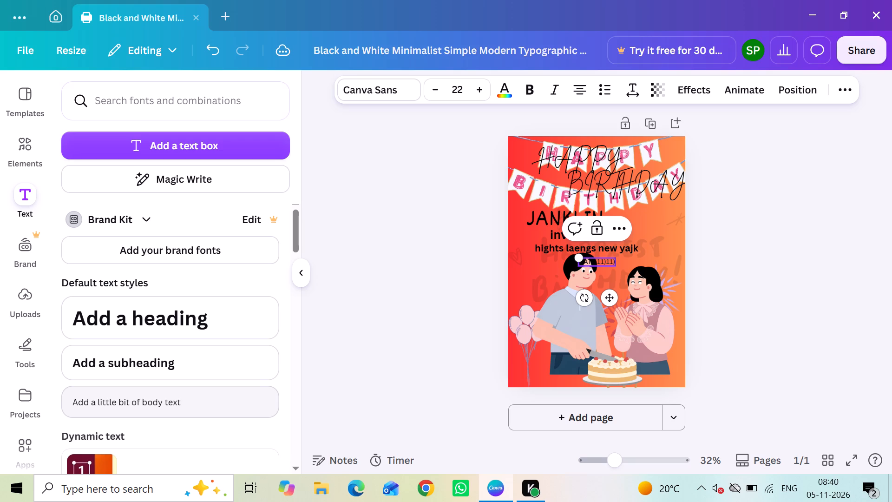
{"action": "type", "text": "20"}
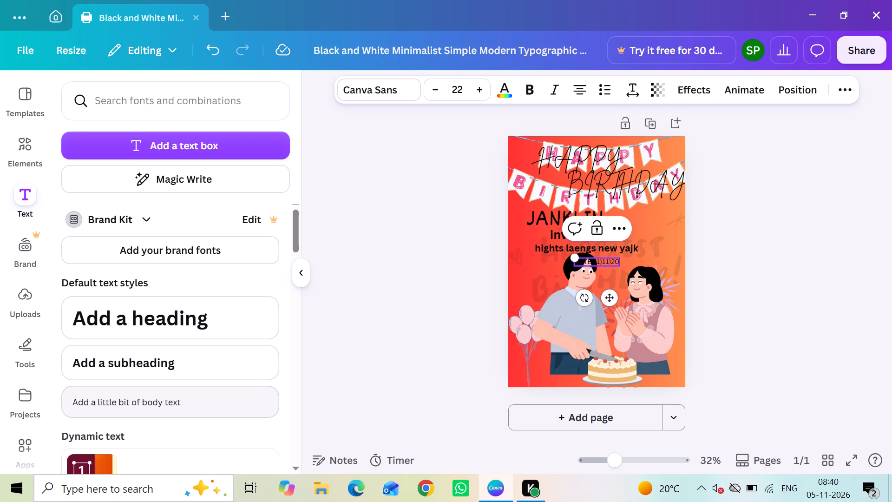
{"action": "type", "text": "28"}
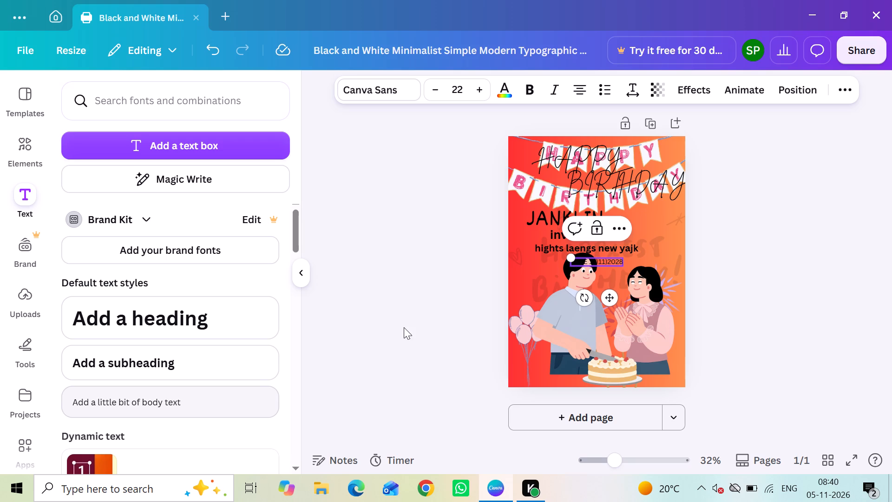
Move the date line to the poster's left edge, beneath 'hights laengs new yajk' and beside the man's head.
{"action": "left_click", "coordinate": [590, 268]}
{"action": "left_click", "coordinate": [590, 268]}
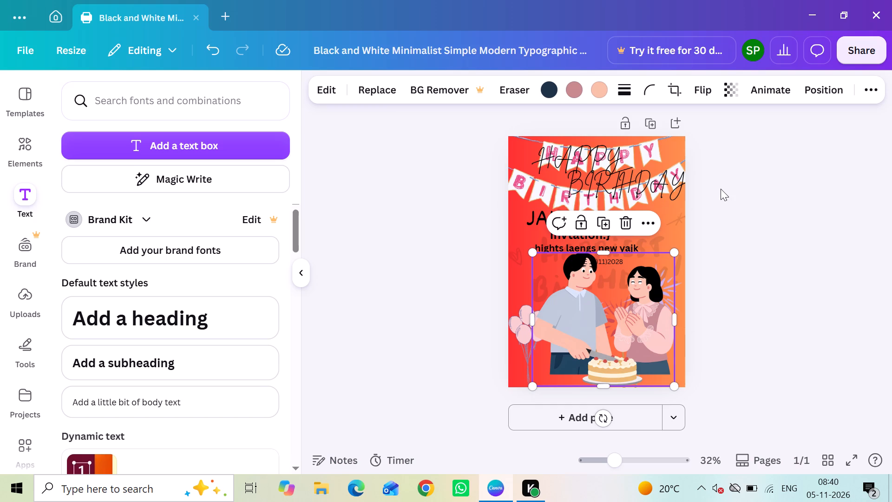
{"action": "left_click_drag", "start_coordinate": [699, 217], "coordinate": [699, 222]}
{"action": "left_click_drag", "start_coordinate": [699, 222], "coordinate": [382, 330]}
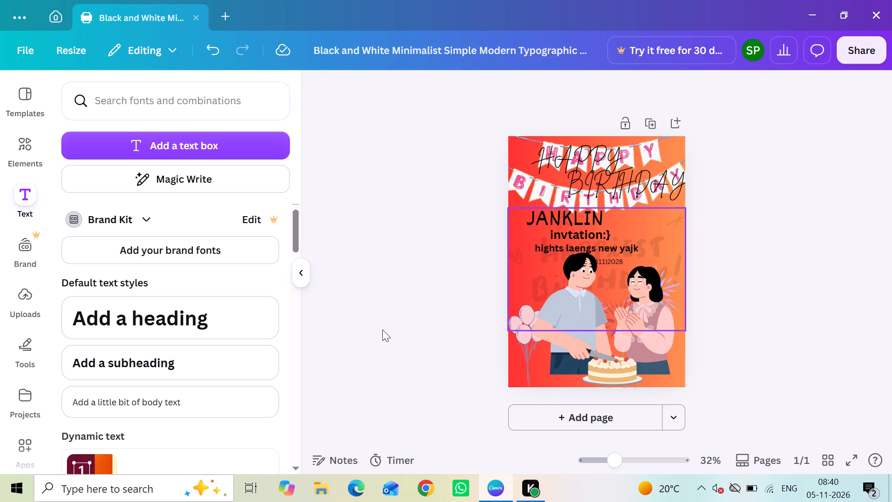
{"action": "left_click_drag", "start_coordinate": [382, 330], "coordinate": [584, 303]}
{"action": "left_click_drag", "start_coordinate": [609, 259], "coordinate": [570, 266]}
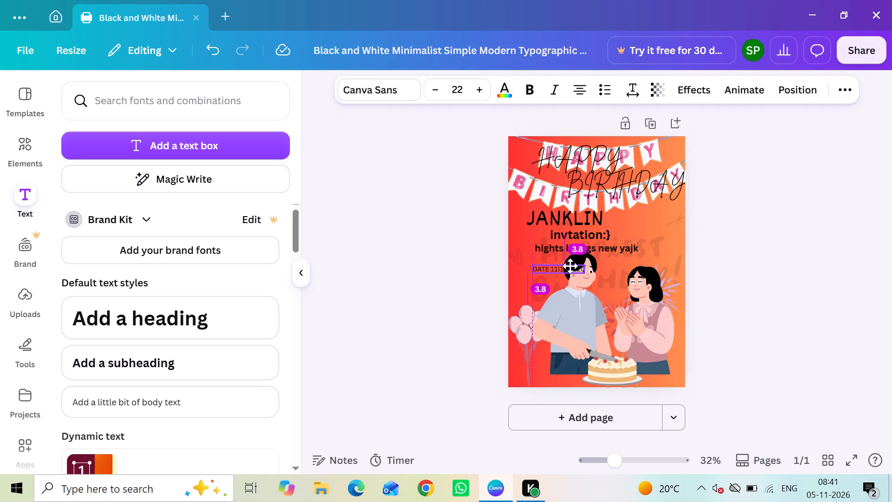
{"action": "left_click_drag", "start_coordinate": [570, 266], "coordinate": [554, 258]}
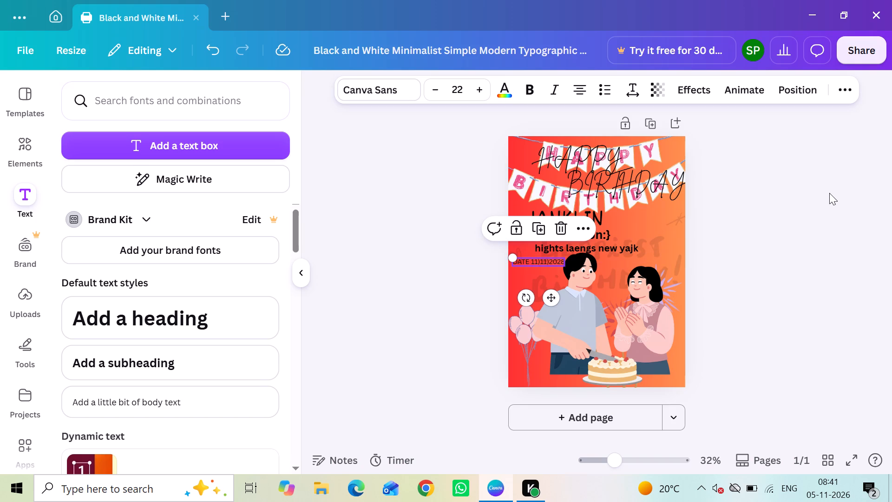
{"action": "left_click", "coordinate": [837, 200]}
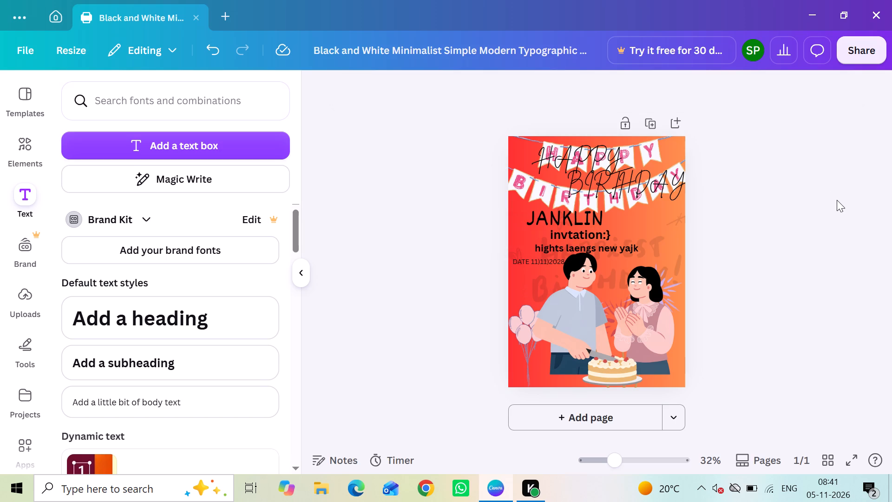
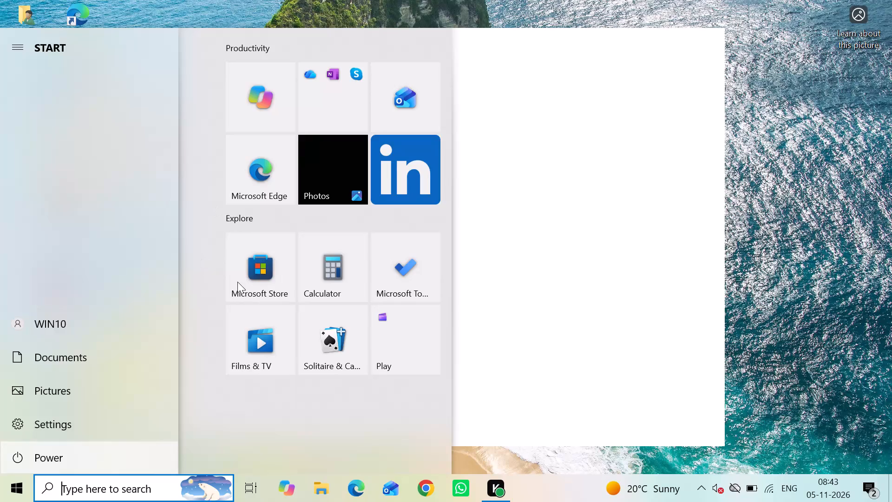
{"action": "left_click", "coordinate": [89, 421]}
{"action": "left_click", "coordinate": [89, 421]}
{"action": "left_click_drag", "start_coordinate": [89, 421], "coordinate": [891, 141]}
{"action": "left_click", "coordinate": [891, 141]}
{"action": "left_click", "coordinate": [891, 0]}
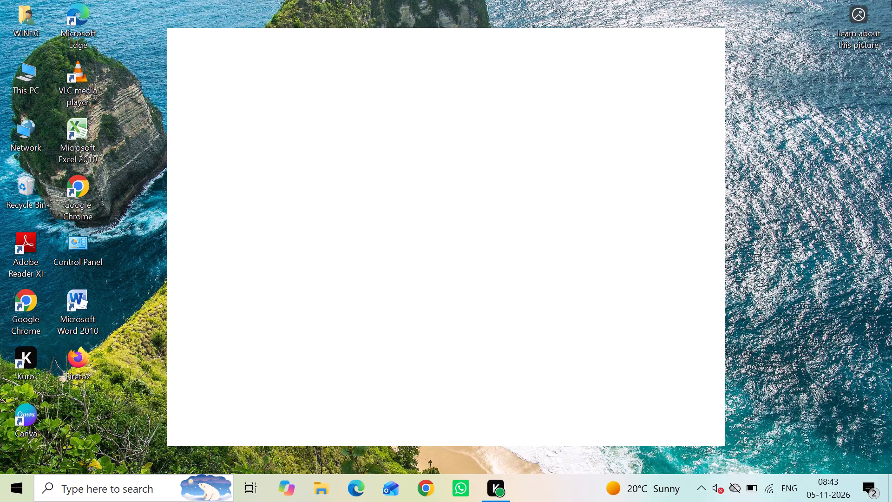